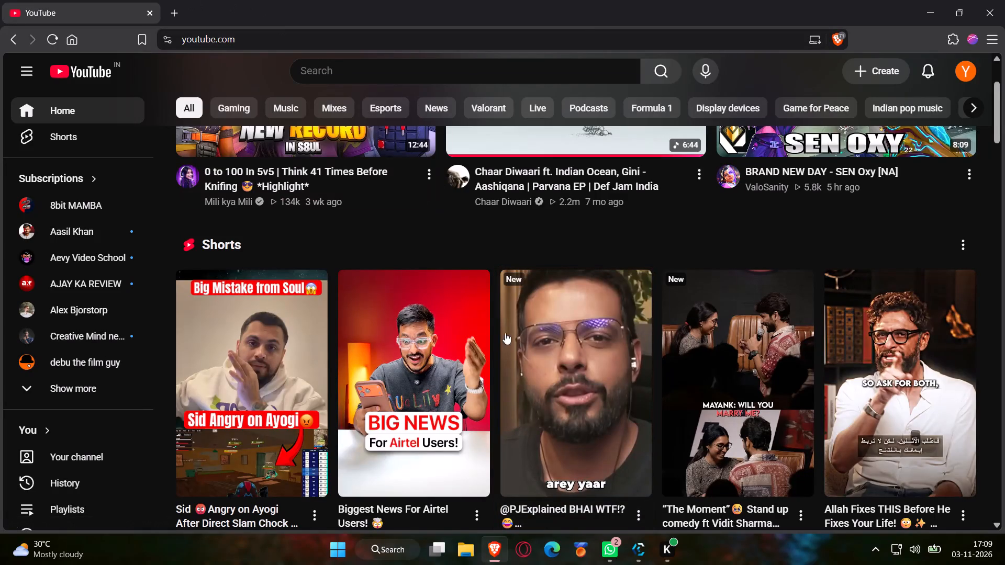
pyautogui.middleClick(566, 343)
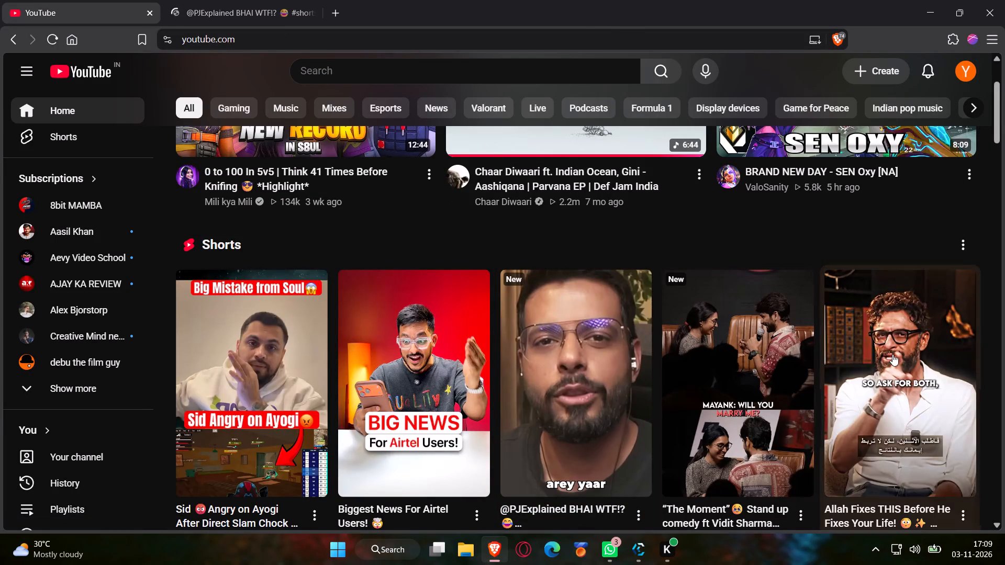
pyautogui.moveTo(888, 355); pyautogui.dragTo(881, 358, button='middle')
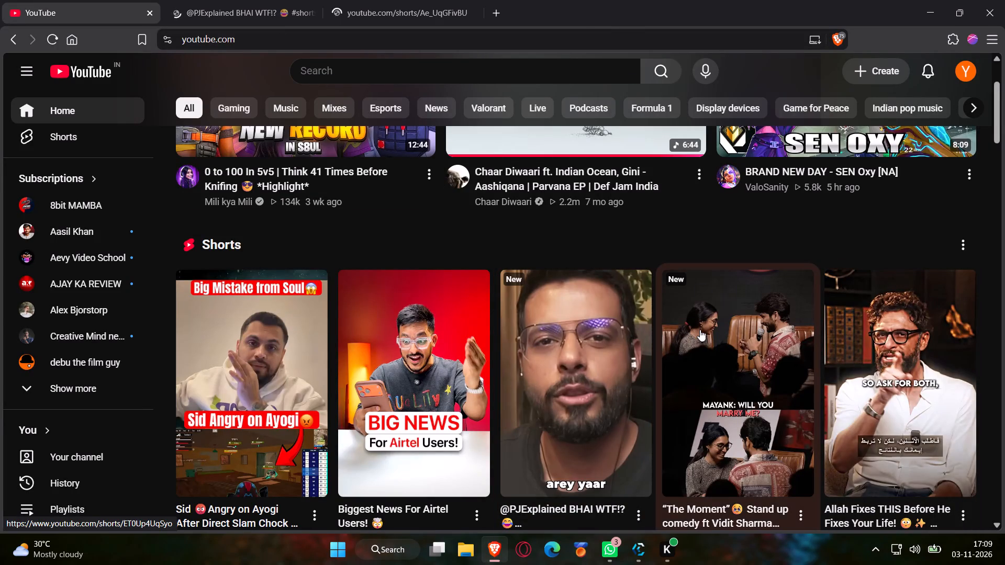
pyautogui.middleClick(700, 330)
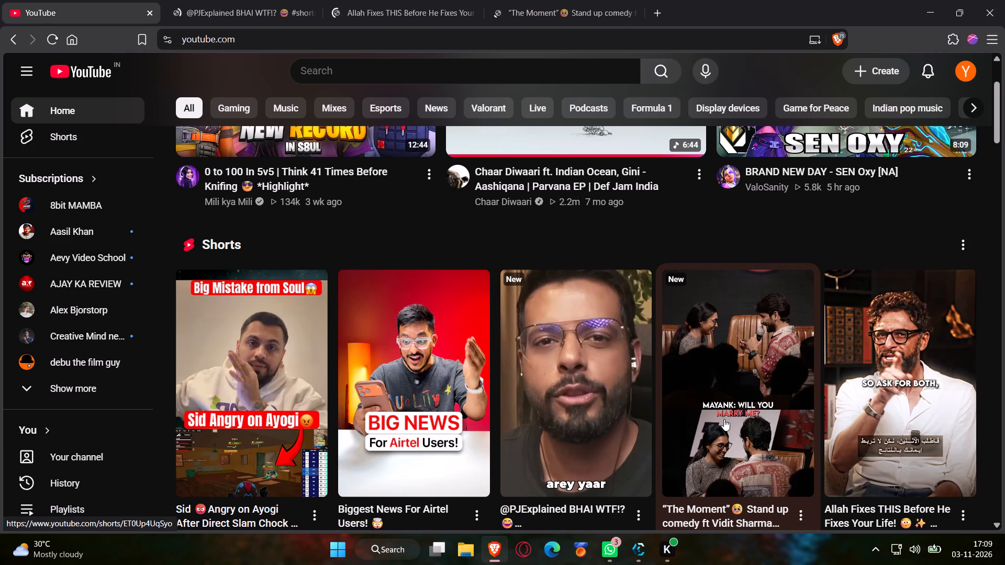
pyautogui.click(275, 0)
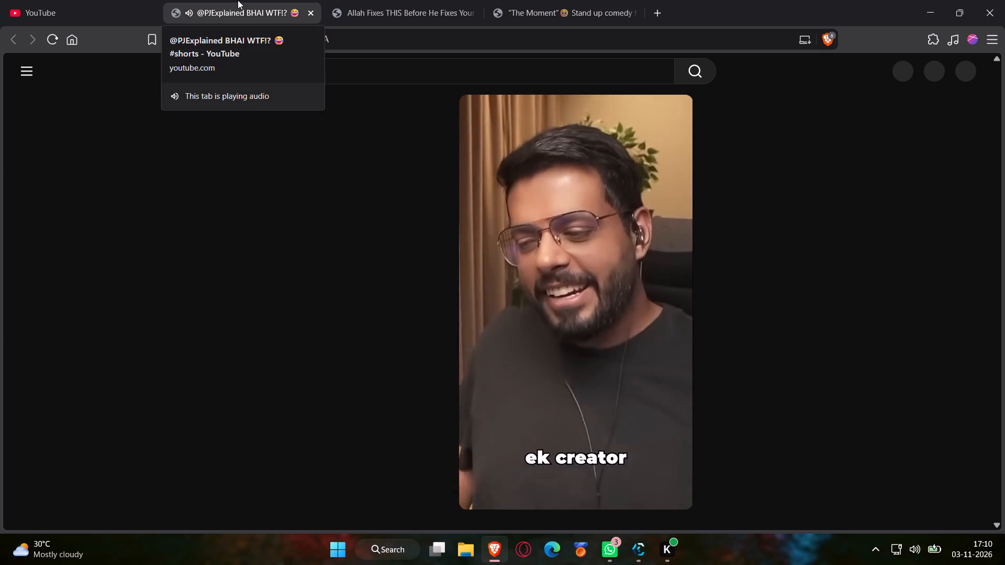
pyautogui.click(382, 106)
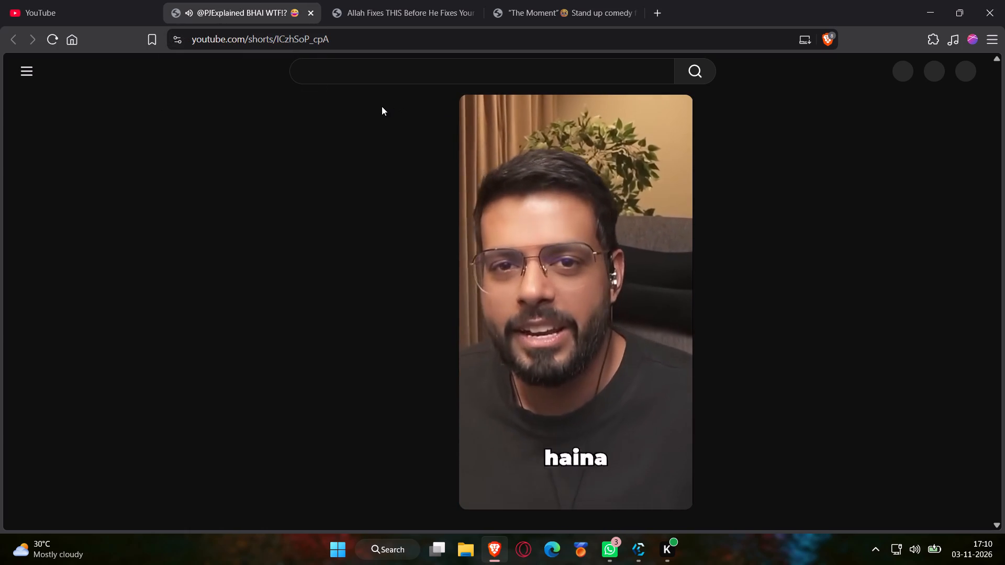
pyautogui.click(529, 168)
pyautogui.click(529, 168)
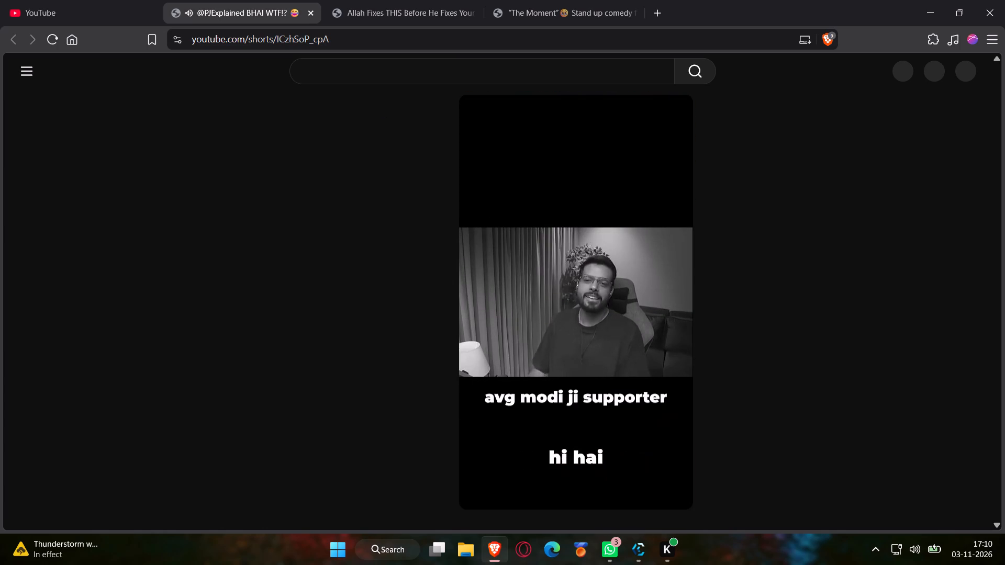
pyautogui.middleClick(259, 0)
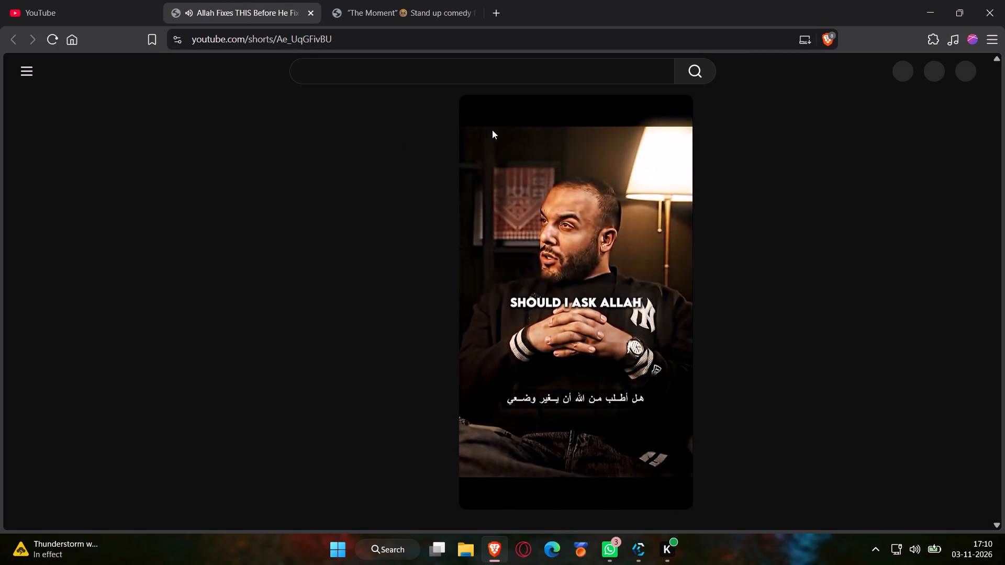
# Reload the "Allah Fixes THIS" Short's page while watching the video.
pyautogui.click(52, 39)
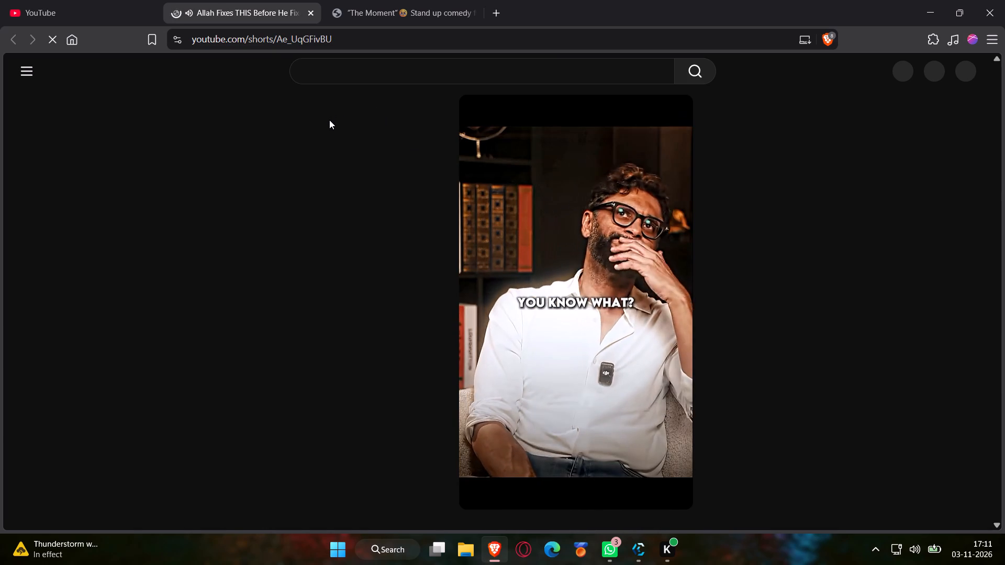
pyautogui.scroll(2, 491, 110)
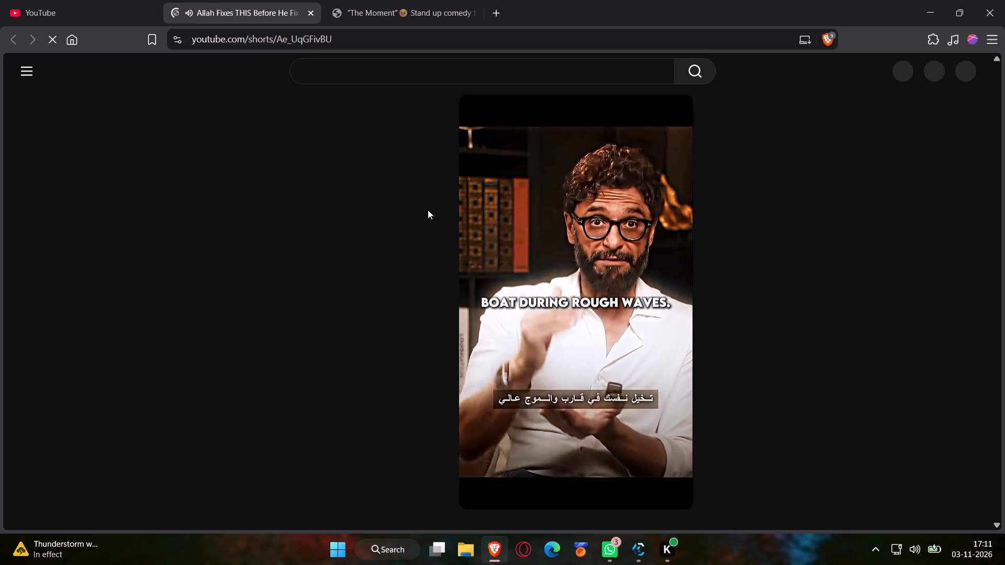
# Switch to File Explorer and open Selective Blindness.docx from the Rangmanch'26 folder on the Desktop.
pyautogui.click(462, 549)
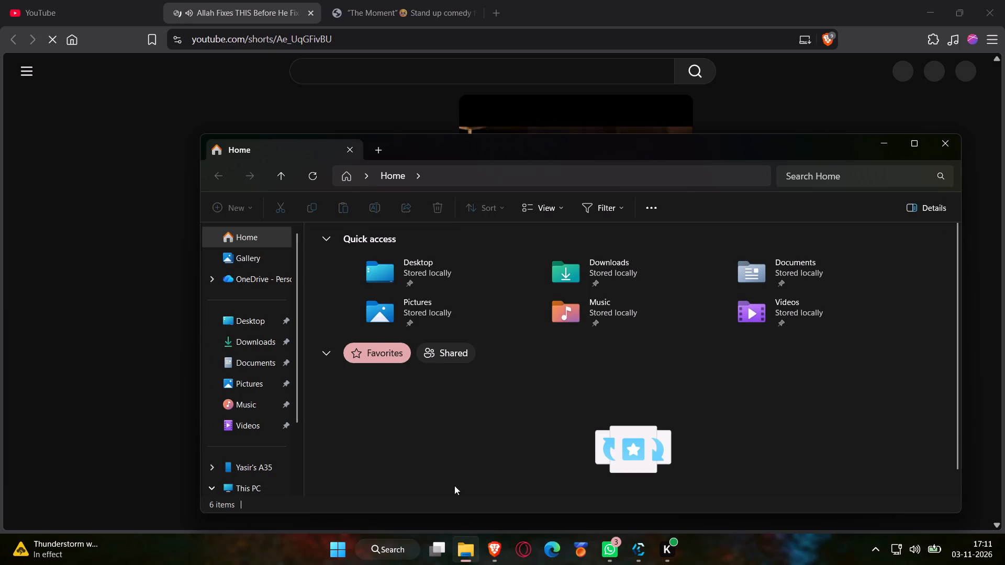
pyautogui.click(267, 319)
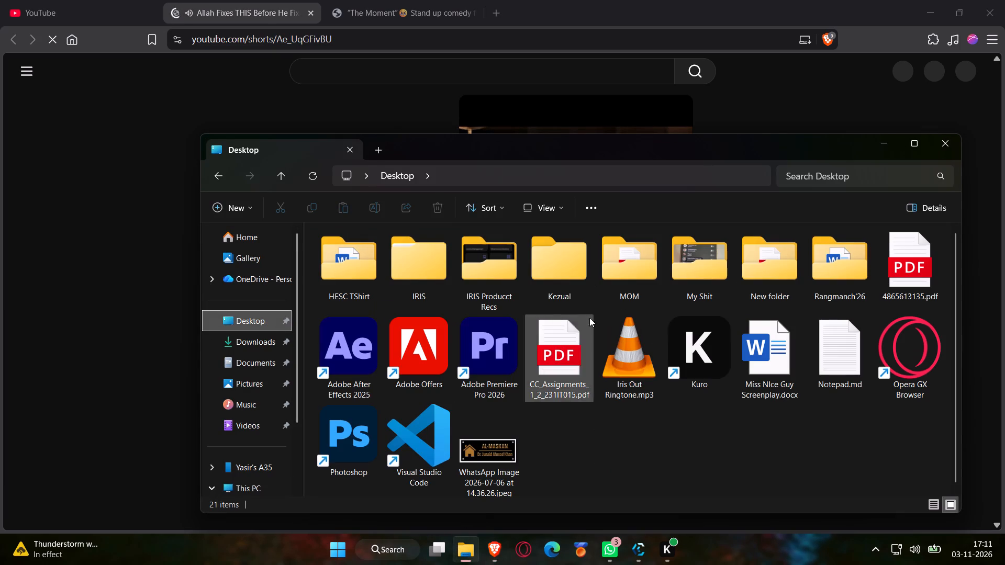
pyautogui.doubleClick(814, 267)
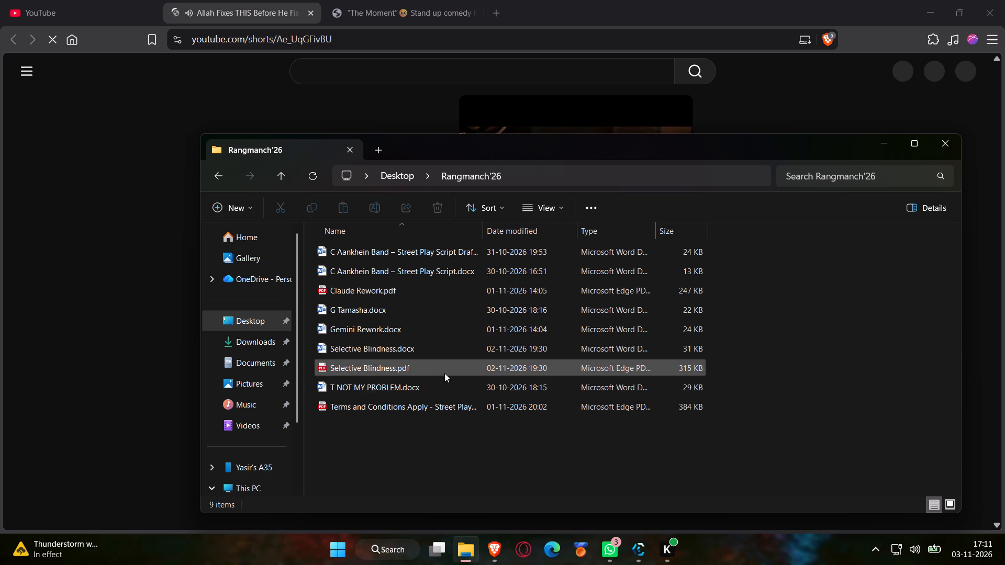
pyautogui.doubleClick(406, 344)
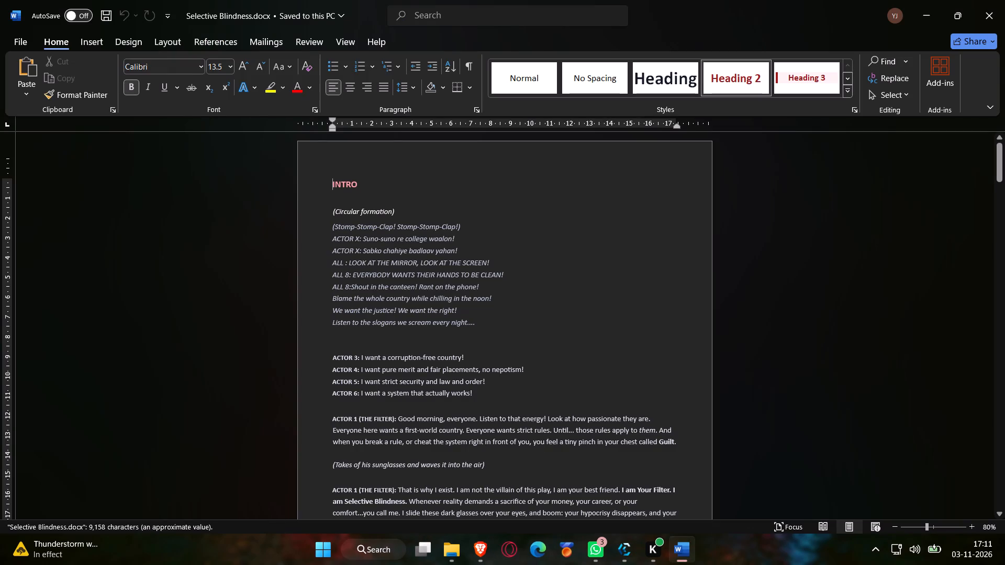
# Replace the speaker label "ACTOR X" on the "Suno-suno re college waalon!" line of the intro with "Mantara".
pyautogui.moveTo(360, 235); pyautogui.dragTo(346, 236)
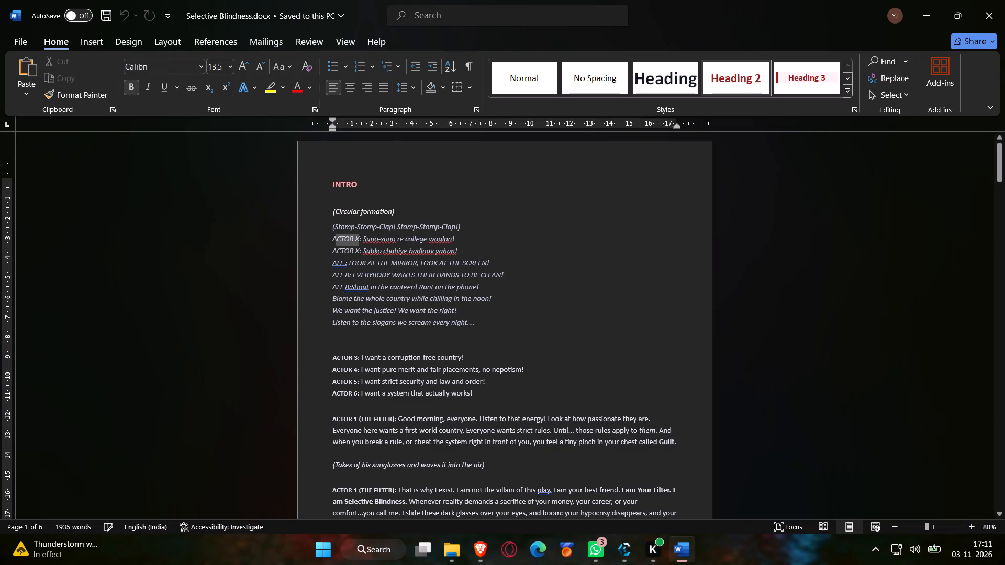
pyautogui.moveTo(346, 236); pyautogui.dragTo(343, 236)
pyautogui.hotkey('shift', 'm')
pyautogui.write('antara')
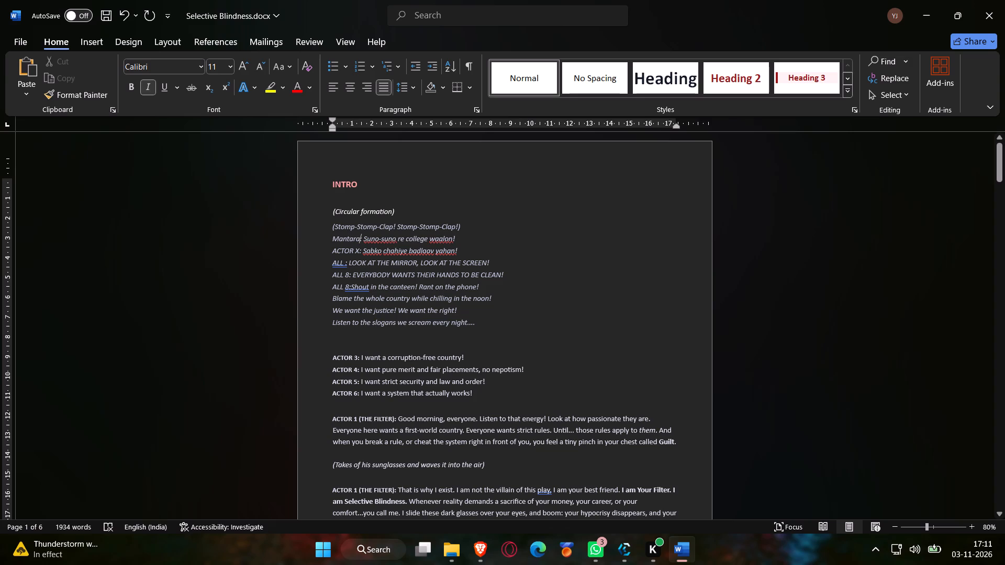
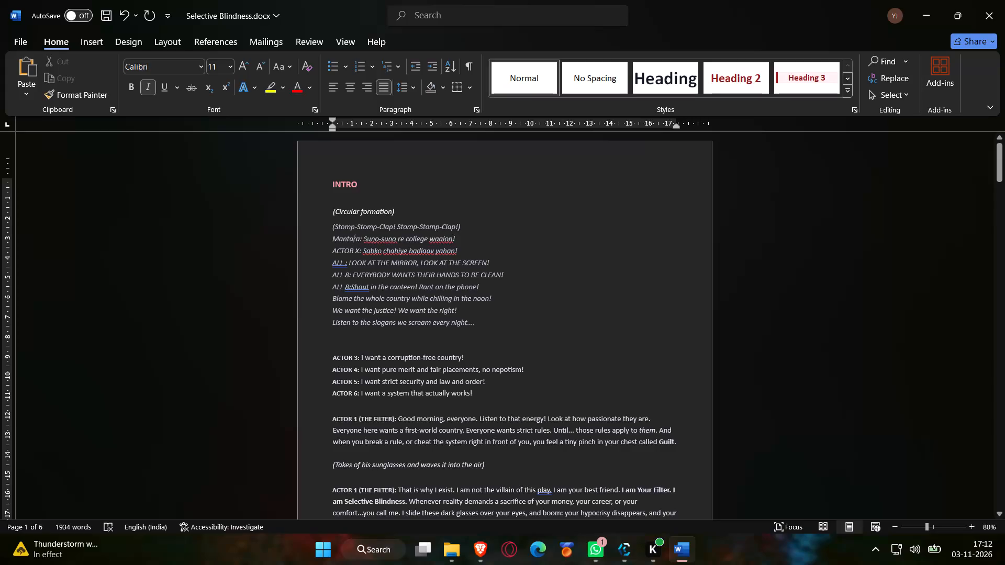
# Correct the speaker label on the "Suno-suno re college waalon!" line to "Mantra".
pyautogui.press('BackSpace')
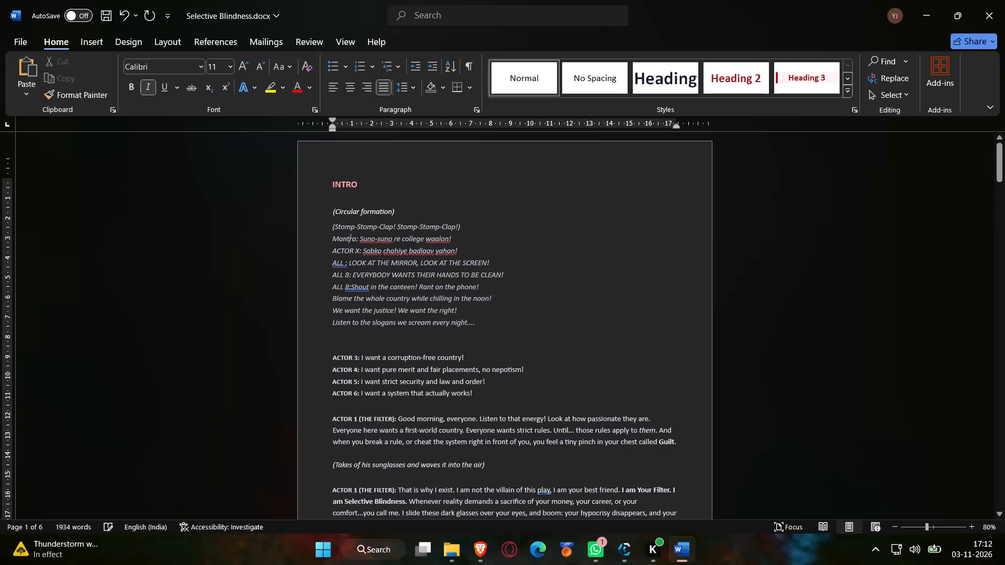
pyautogui.press('Right')
pyautogui.press('Right')
# Copy the "Mantra" label and paste it over "ACTOR X" on the "Sabko chahiye badlaav yahan!" line.
pyautogui.hotkey('ctrl', 'shift', 'Left')
pyautogui.hotkey('ctrl', 'c')
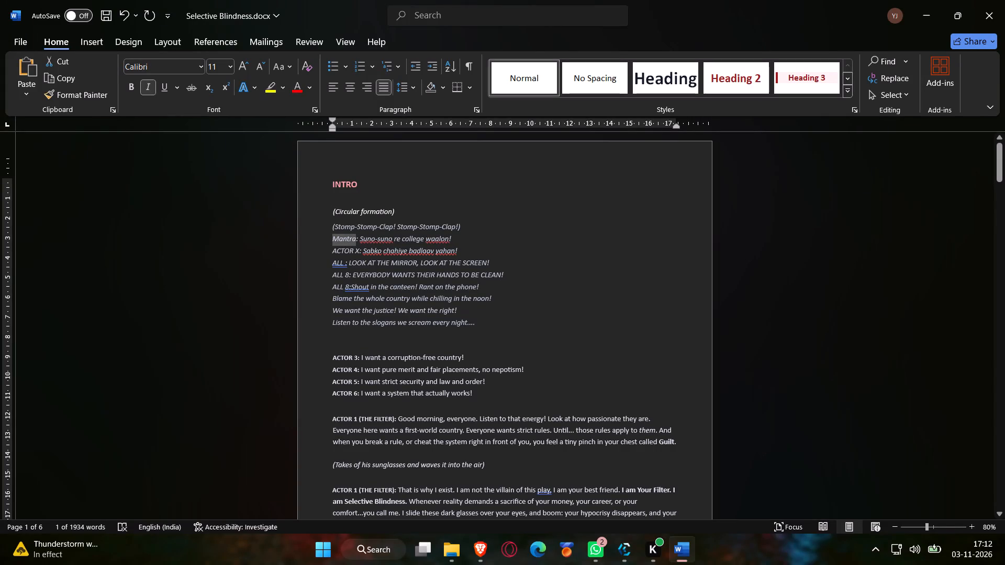
pyautogui.press('Down')
pyautogui.press('Right')
pyautogui.hotkey('ctrl', 'shift', 'Left')
pyautogui.hotkey('ctrl', 'shift', 'Left')
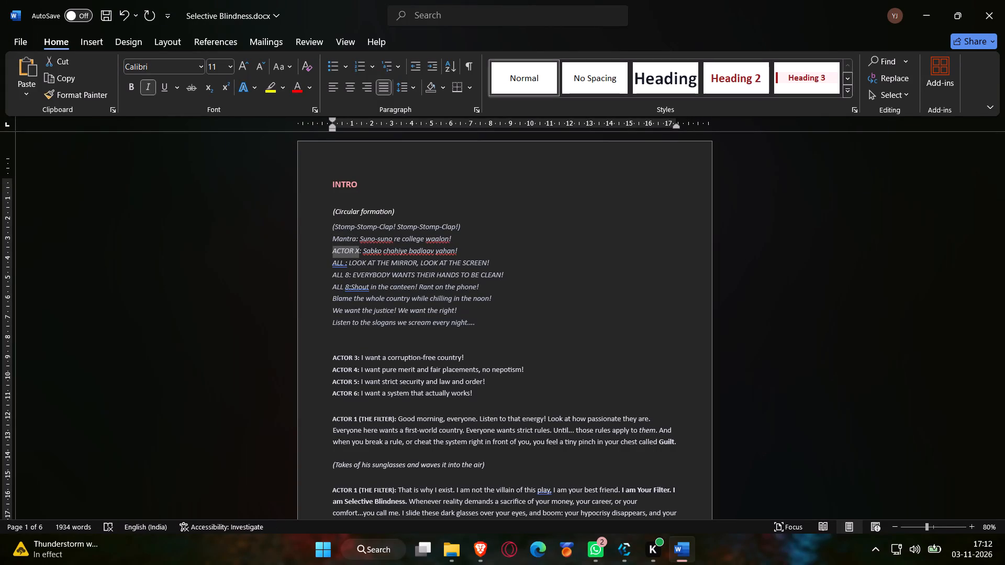
pyautogui.hotkey('ctrl', 'v')
pyautogui.click(450, 248)
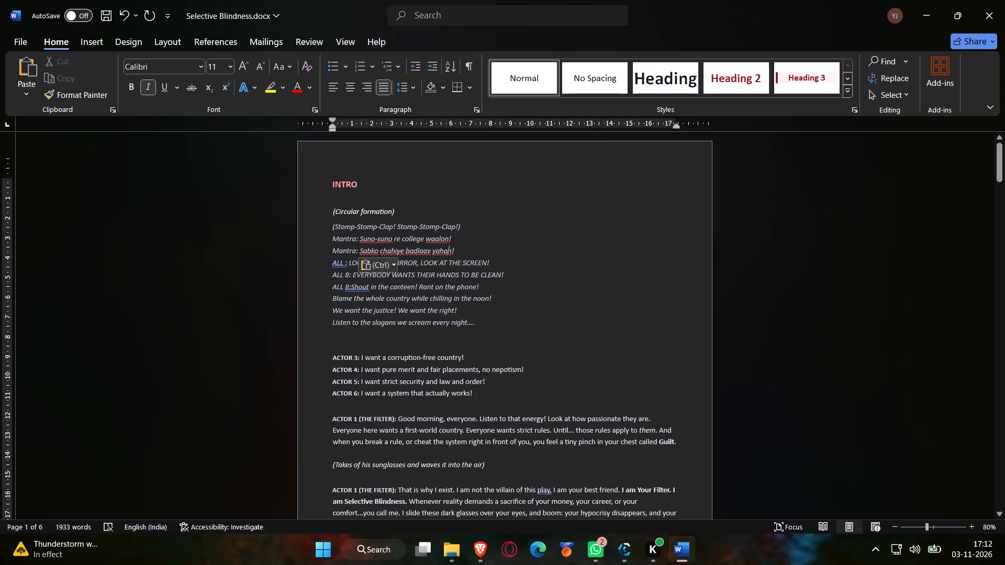
pyautogui.click(542, 265)
# Select the speaker label "ACTOR 3" on the "I want a corruption-free country!" line.
pyautogui.scroll(-1, 475, 328)
pyautogui.moveTo(358, 331); pyautogui.dragTo(347, 332)
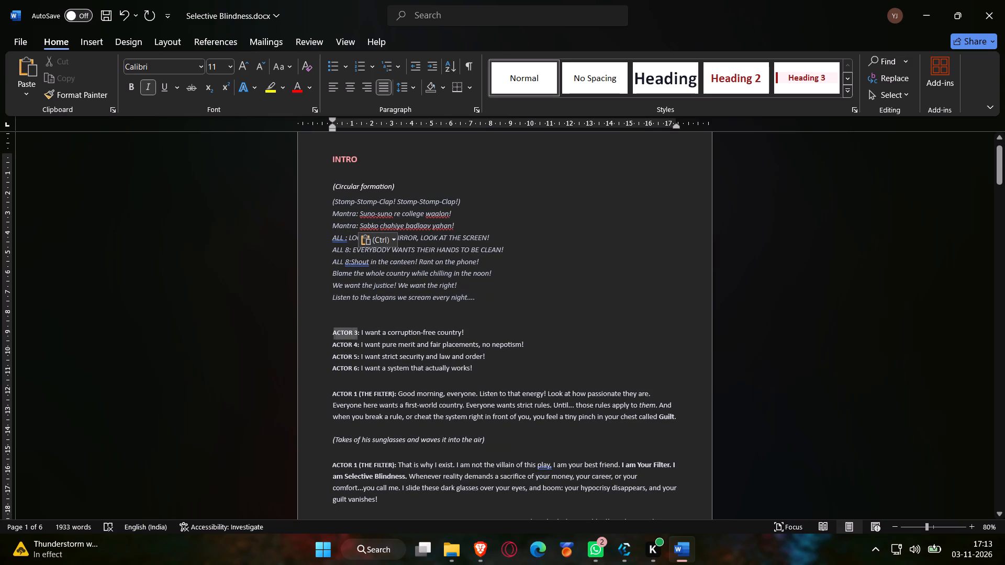
pyautogui.moveTo(347, 332); pyautogui.dragTo(342, 332)
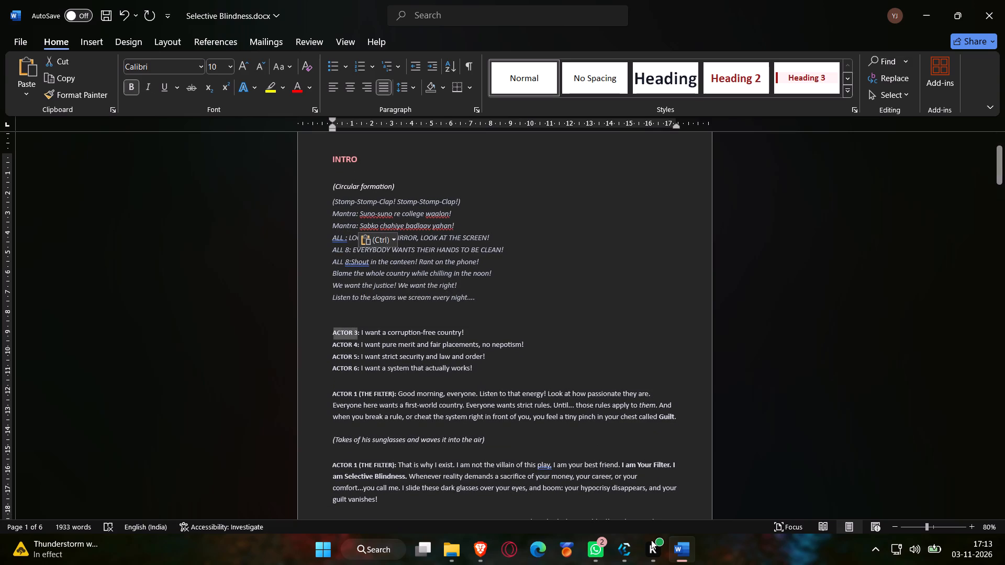
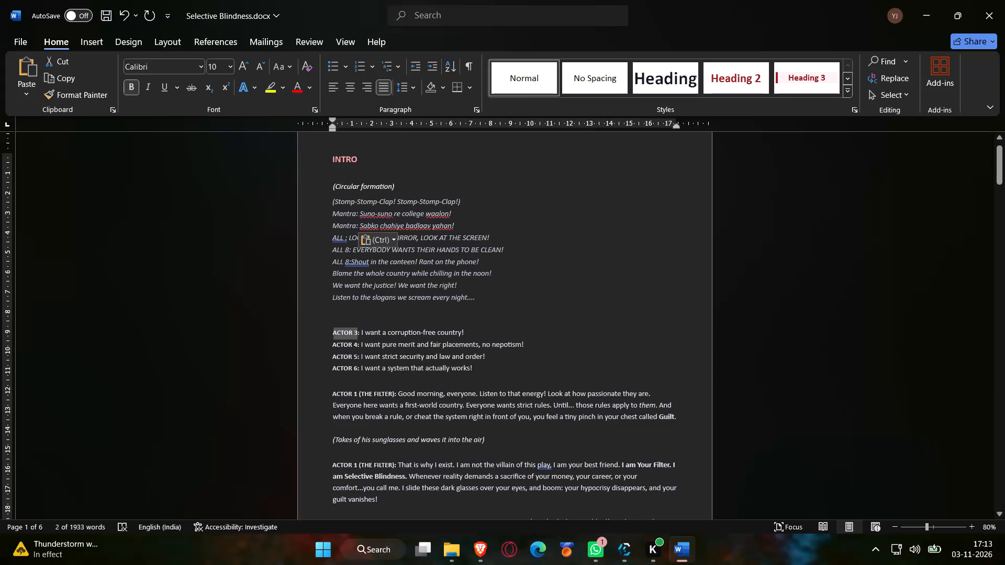
# Replace the selected speaker label on the "I want a corruption-free country!" line with "Gagan".
pyautogui.write('Ga')
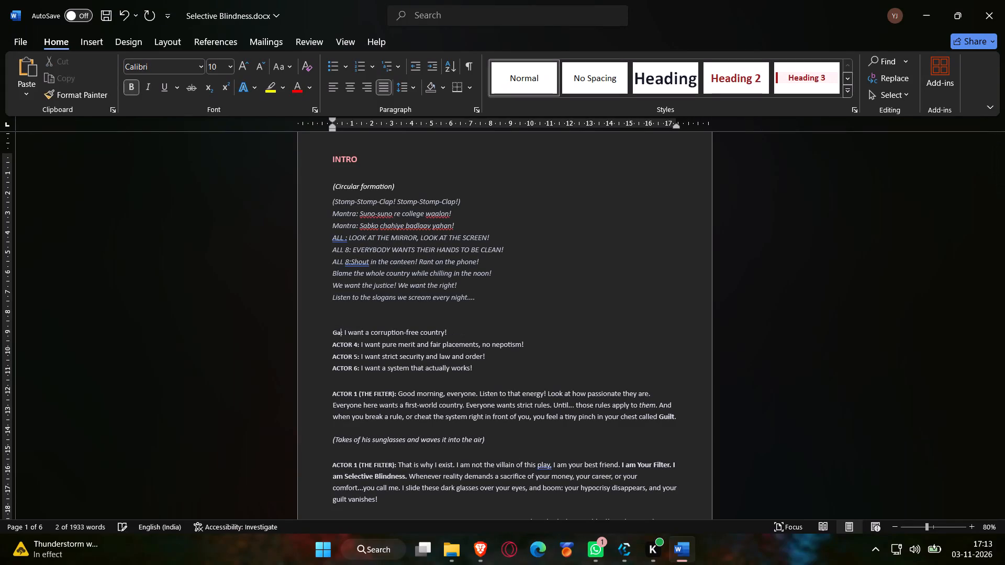
pyautogui.write('gan')
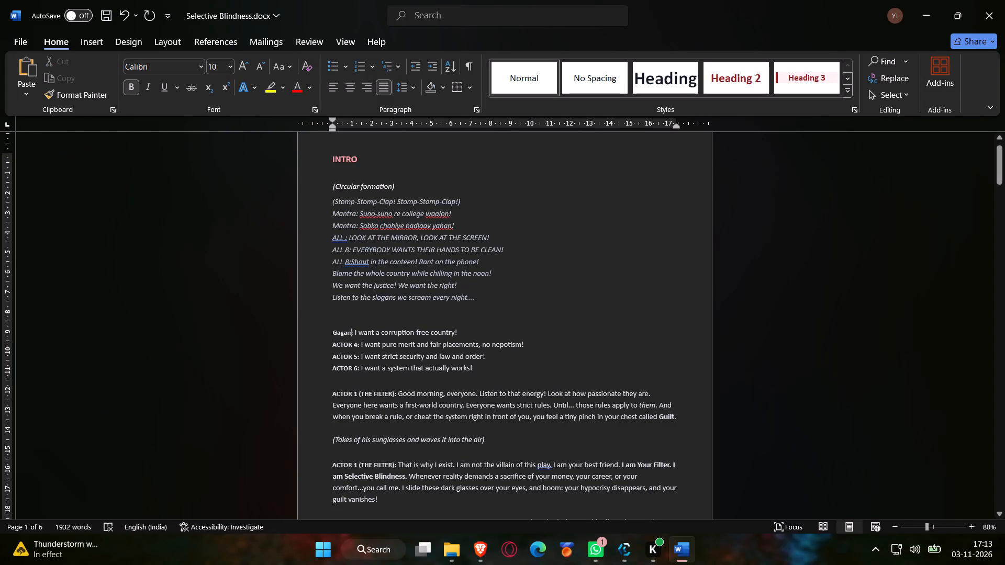
# Replace "ACTOR 5" on the "I want strict security and law and order!" line with "Pawan".
pyautogui.click(356, 344)
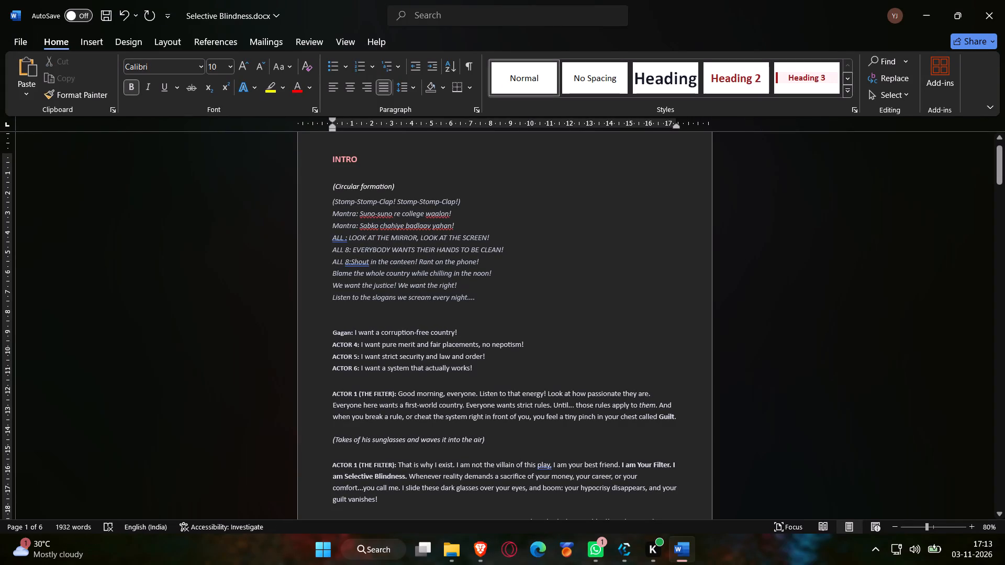
pyautogui.press('Down')
pyautogui.hotkey('ctrl', 'shift', 'Left')
pyautogui.hotkey('ctrl', 'shift', 'Left')
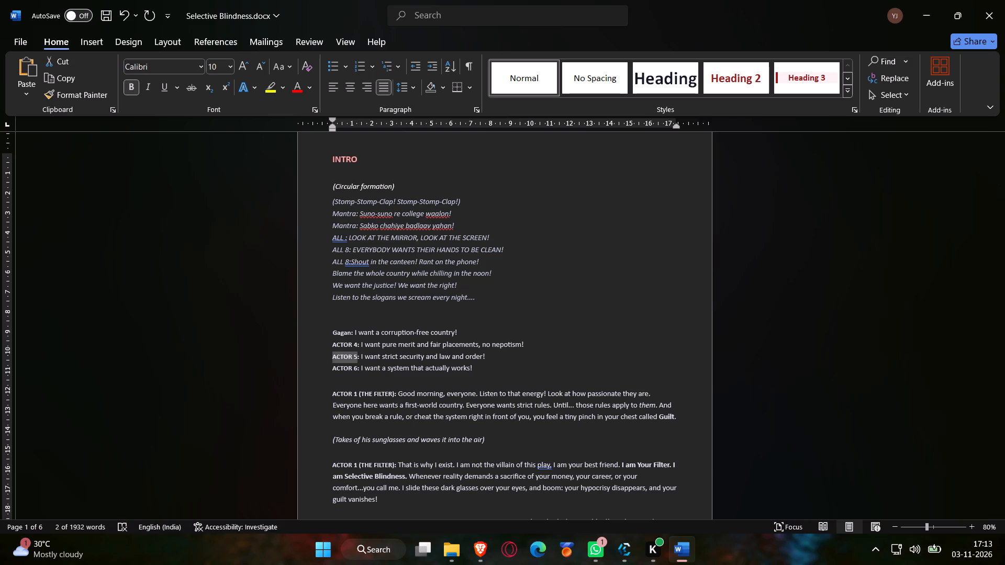
pyautogui.write('Pawan')
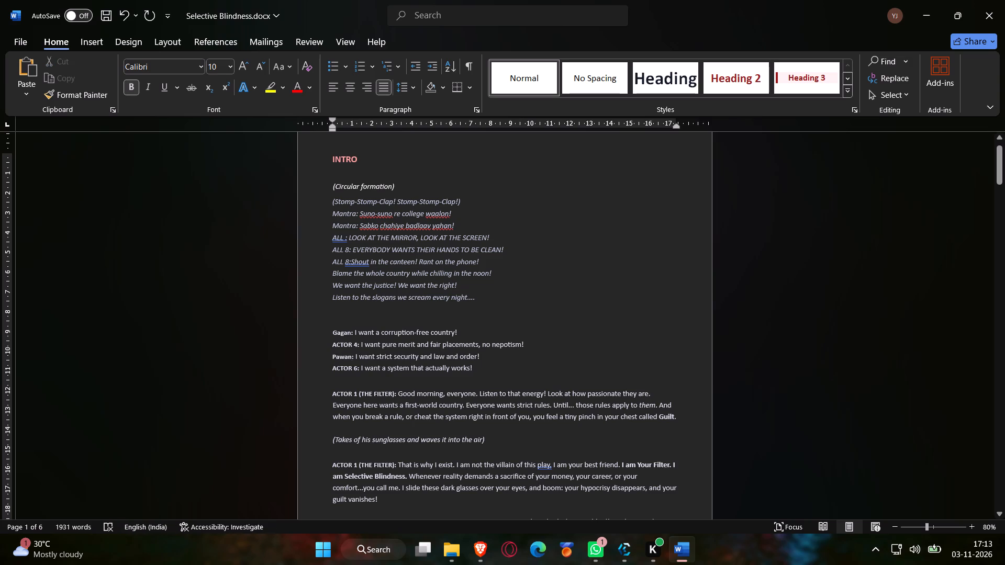
# Replace "ACTOR 6" on the "I want a system that actually works!" line with "Prakhar".
pyautogui.click(358, 369)
pyautogui.hotkey('ctrl', 'shift', 'Left')
pyautogui.hotkey('ctrl', 'shift', 'Left')
pyautogui.write('Prakha')
pyautogui.press('r')
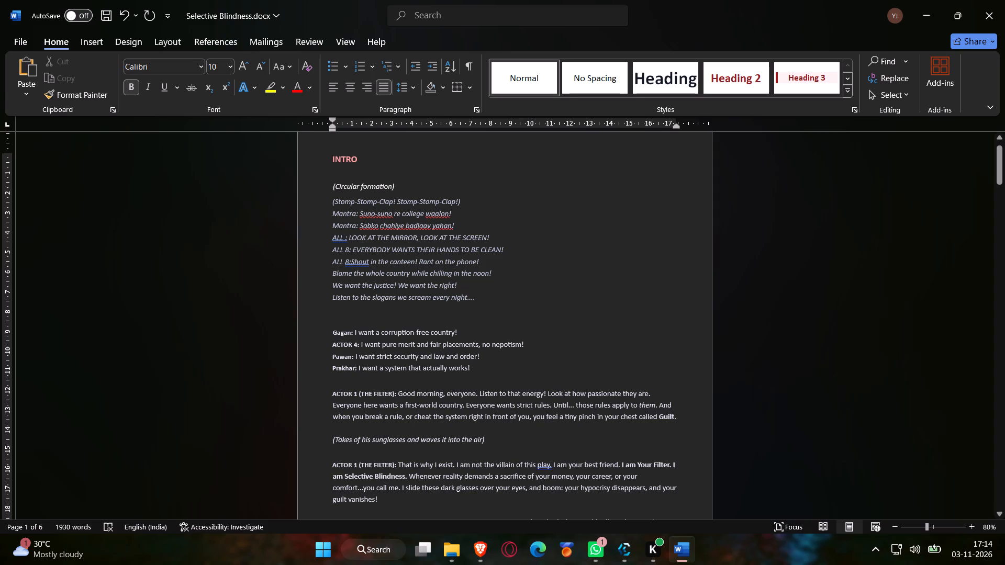
# Replace "ACTOR 1" with "Armaan" on the two THE FILTER speeches starting "Good morning, everyone" and "That is why I exist".
pyautogui.moveTo(358, 395); pyautogui.dragTo(342, 395)
pyautogui.write('Armaan')
pyautogui.scroll(-1, 382, 386)
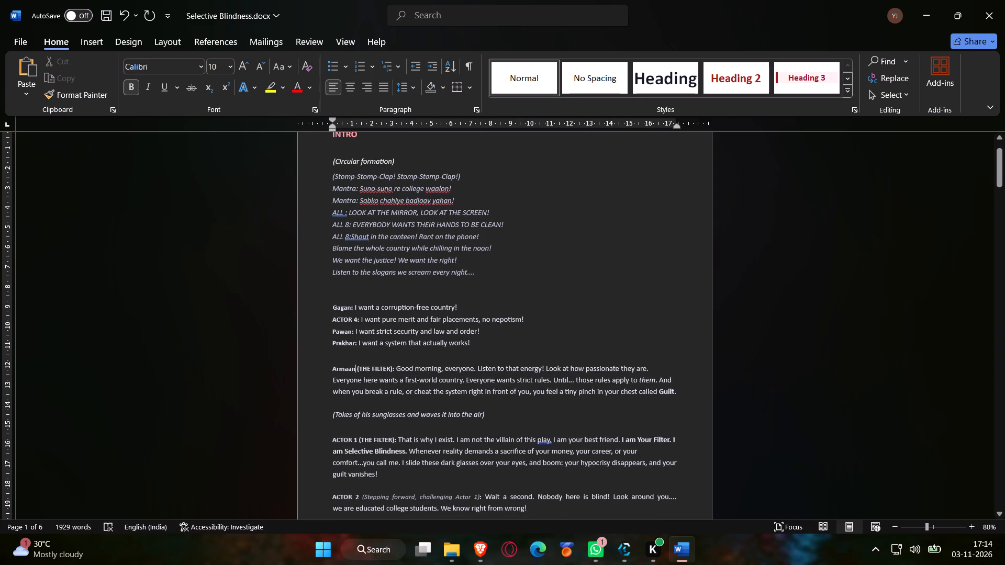
pyautogui.scroll(-1, 382, 386)
pyautogui.moveTo(356, 415); pyautogui.dragTo(342, 415)
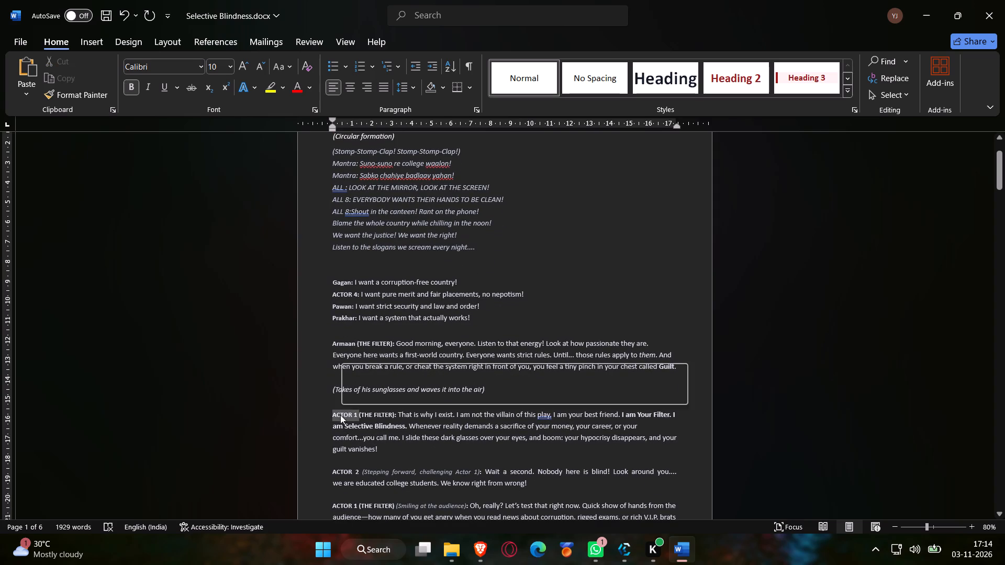
pyautogui.write('Armaan')
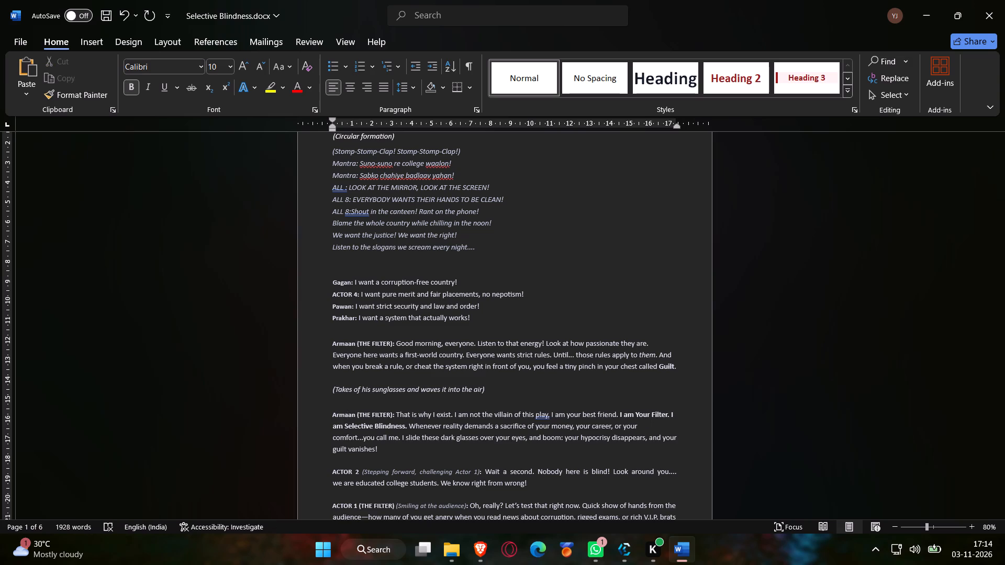
# Replace "ACTOR 2" on the "Wait a second. Nobody here is blind!" line with "Avni".
pyautogui.scroll(-1, 383, 412)
pyautogui.moveTo(359, 447); pyautogui.dragTo(352, 446)
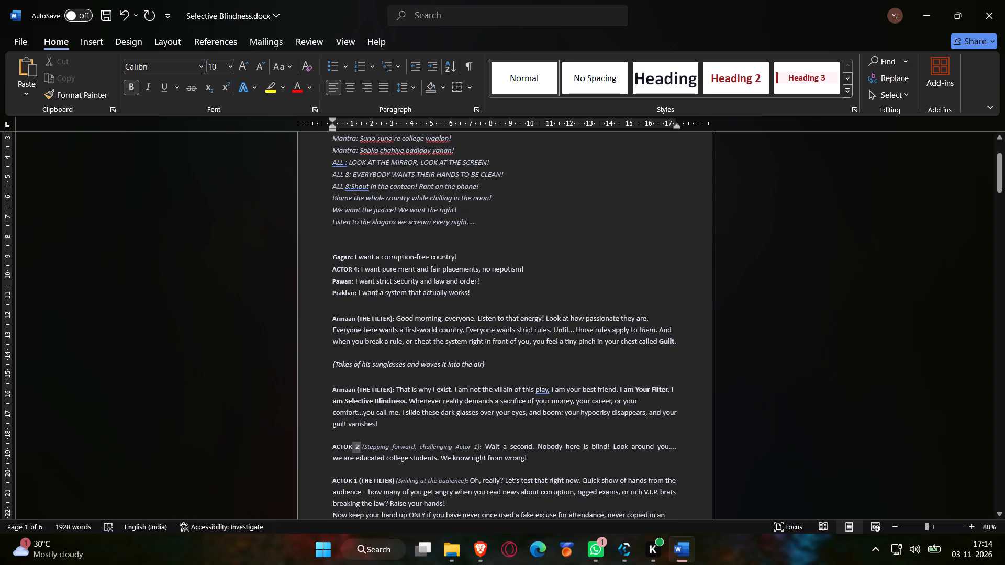
pyautogui.moveTo(352, 446); pyautogui.dragTo(344, 445)
pyautogui.write('Avni')
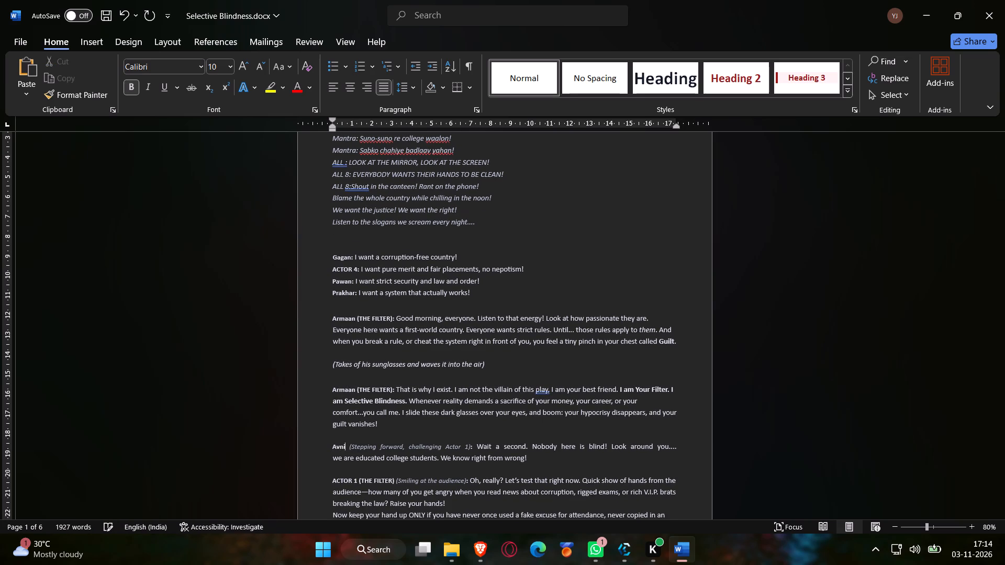
# Copy the "Armaan" label over "ACTOR" on the "Oh, really? Let's test that right now" speech and delete the leftover "1" and extra space.
pyautogui.scroll(-1, 414, 474)
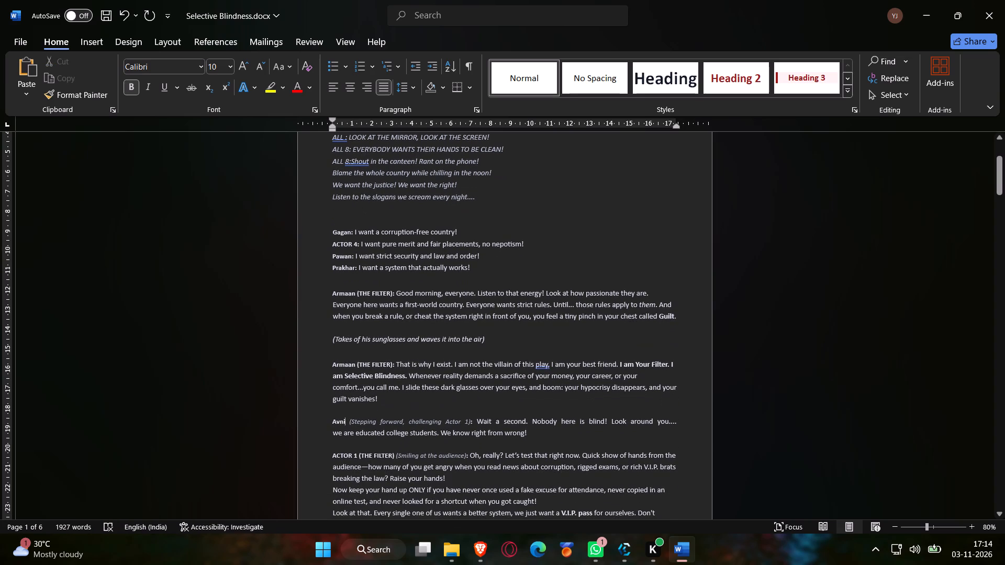
pyautogui.doubleClick(340, 363)
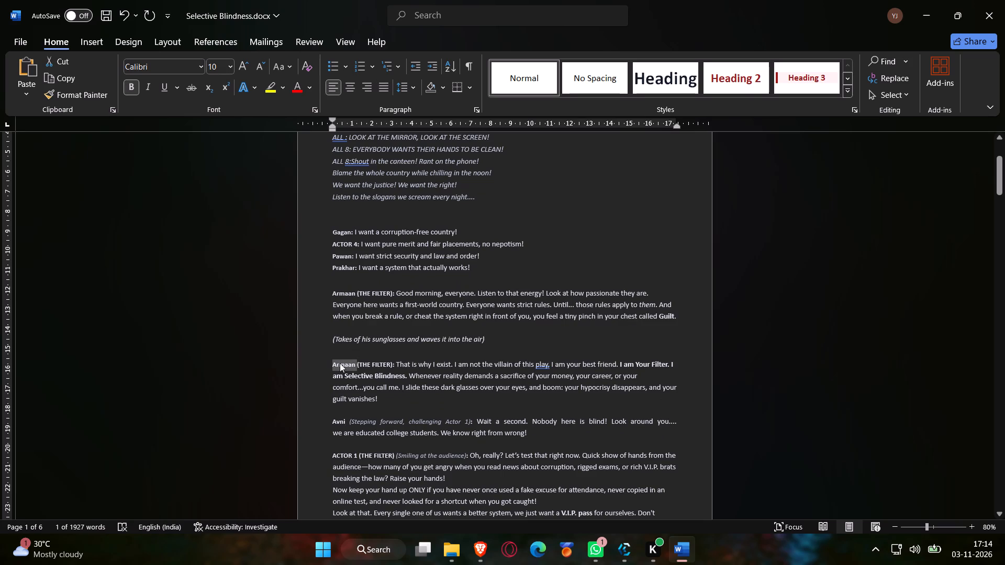
pyautogui.hotkey('ctrl', 'c')
pyautogui.doubleClick(349, 461)
pyautogui.hotkey('ctrl', 'v')
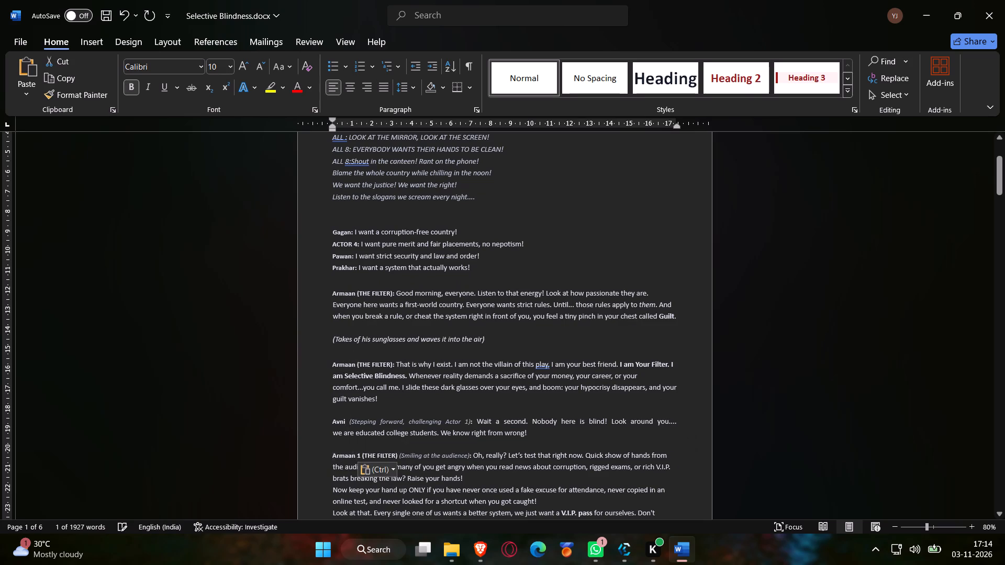
pyautogui.hotkey('shift', 'Right')
pyautogui.press('BackSpace')
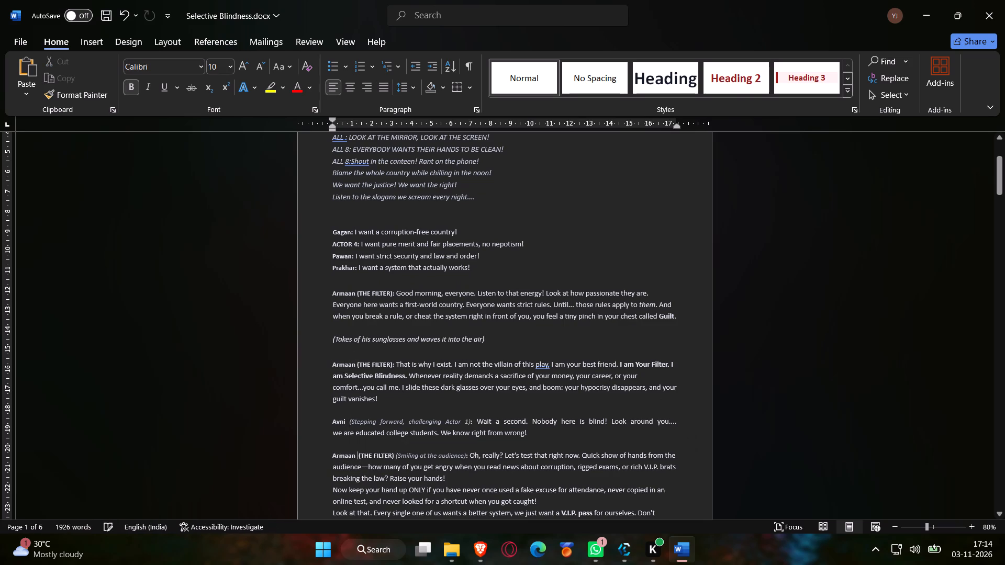
pyautogui.press('BackSpace')
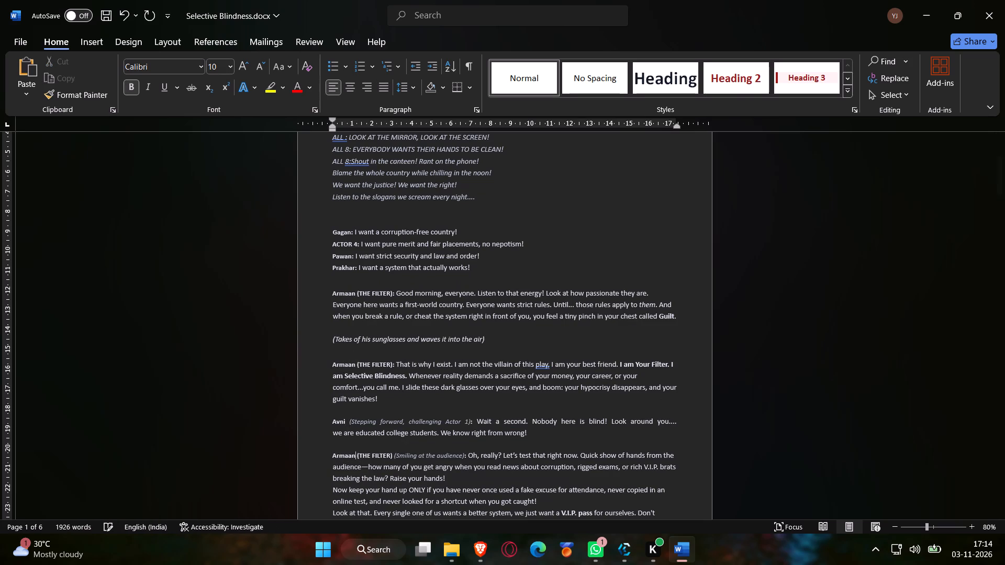
# Replace "ACTOR 2" on the CONSTABLE's opening line of Act 1 with "Atharva".
pyautogui.scroll(-10, 349, 462)
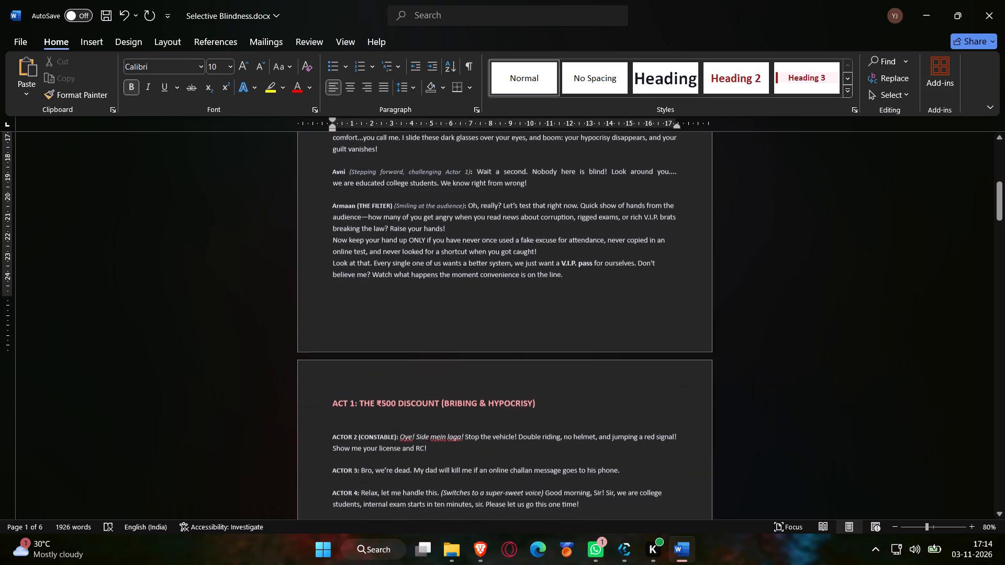
pyautogui.scroll(-1, 349, 462)
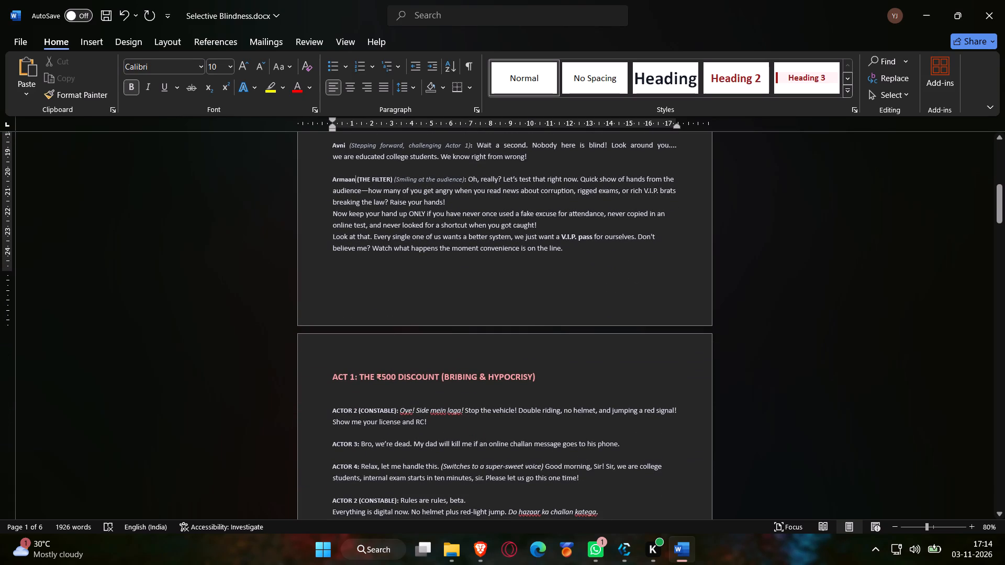
pyautogui.moveTo(356, 411); pyautogui.dragTo(342, 409)
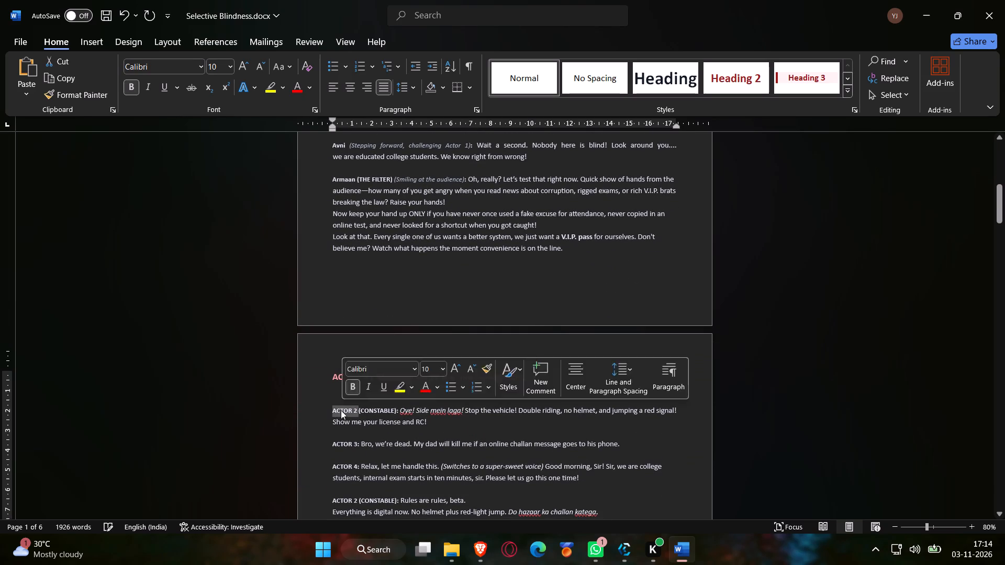
pyautogui.write('Atharva')
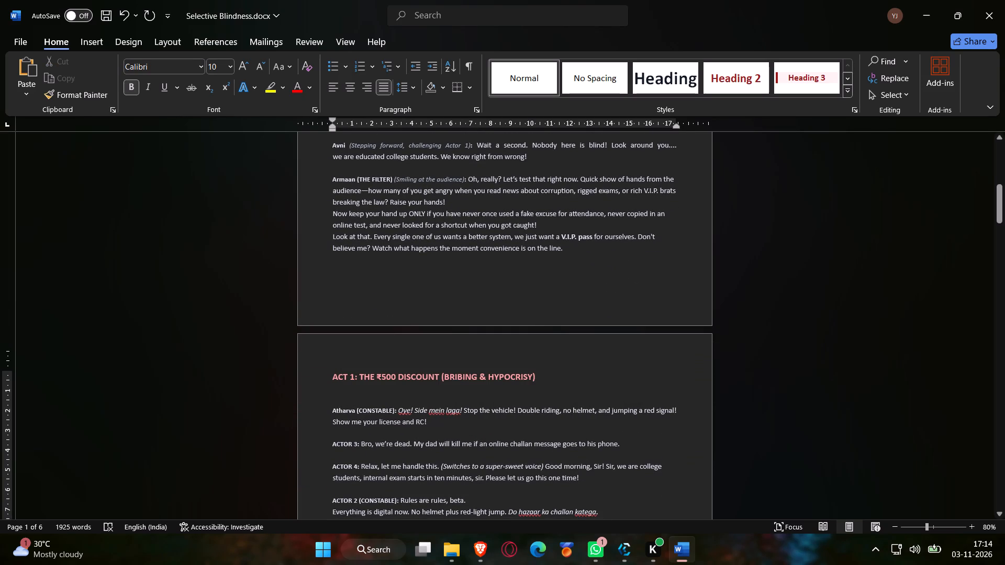
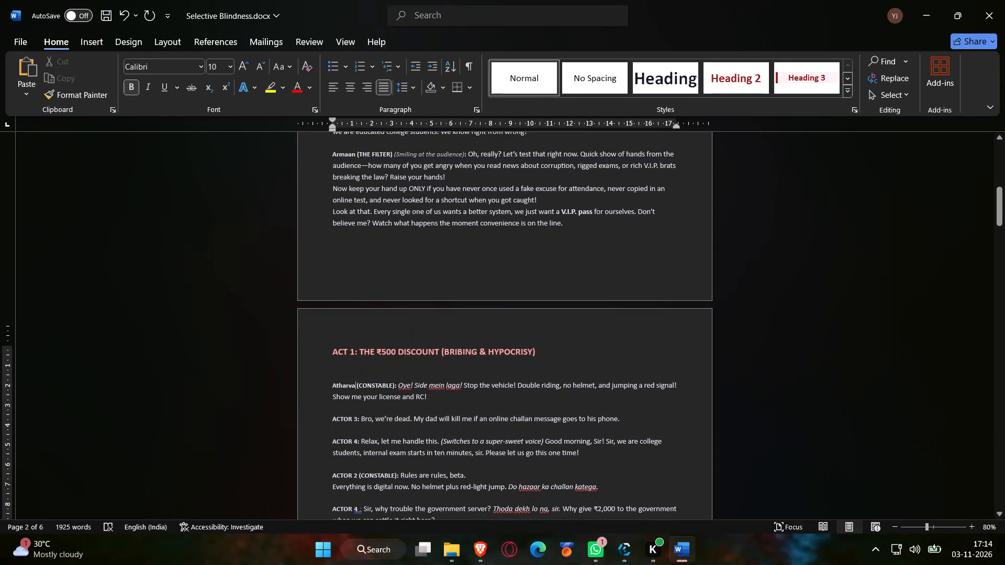
# Replace "ACTOR 3" with "Pawan" on "Bro, we're dead" and "ACTOR 4" with "Prakhar" on "Relax, let me handle this".
pyautogui.moveTo(356, 415); pyautogui.dragTo(342, 414)
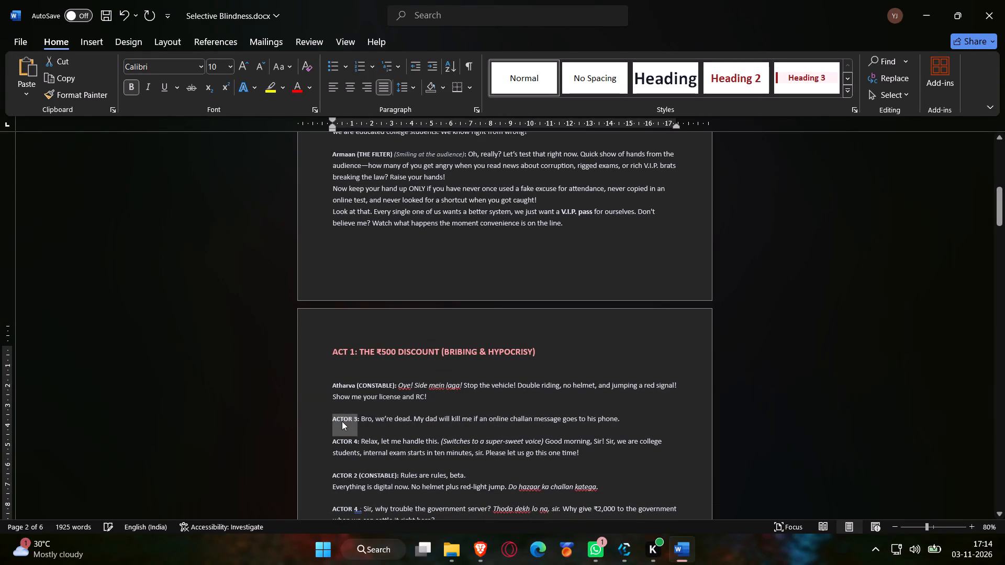
pyautogui.write('Pawan')
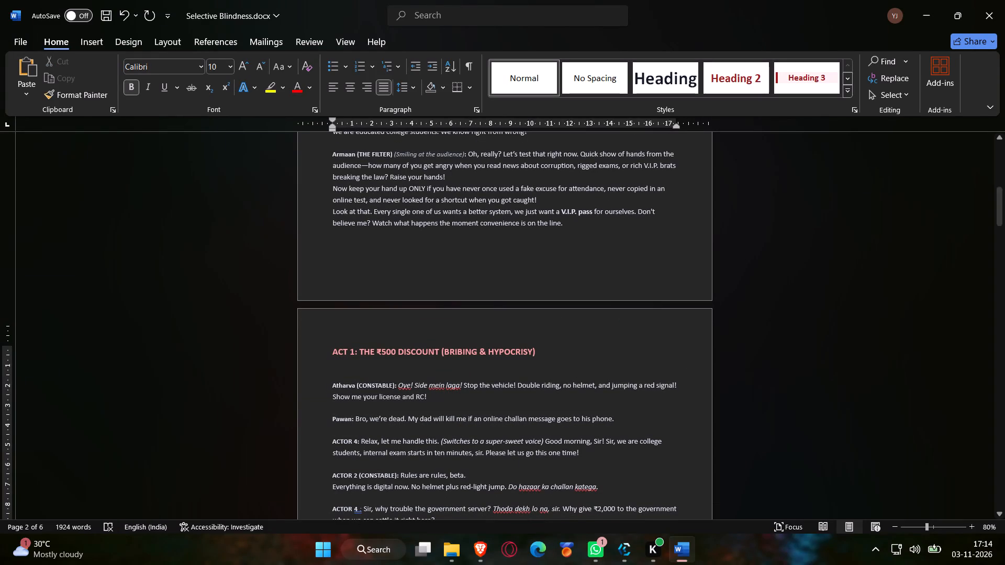
pyautogui.moveTo(356, 442); pyautogui.dragTo(356, 442)
pyautogui.moveTo(356, 442); pyautogui.dragTo(340, 442)
pyautogui.write('Prakhan')
pyautogui.press('BackSpace')
pyautogui.press('r')
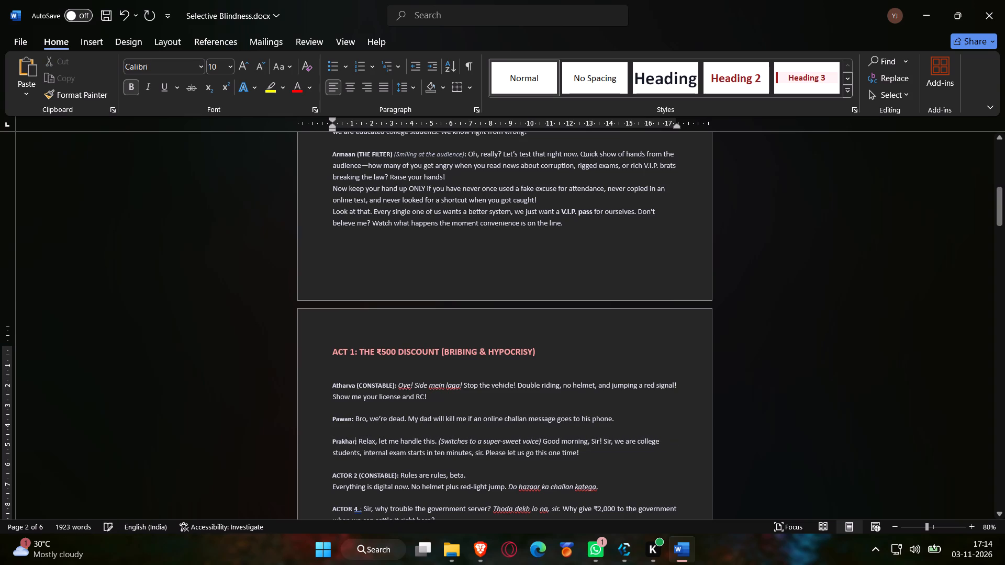
# Replace "ACTOR 2" with "Atharva" on the CONSTABLE's "Rules are rules, beta" line.
pyautogui.scroll(-1, 342, 425)
pyautogui.moveTo(359, 449); pyautogui.dragTo(349, 449)
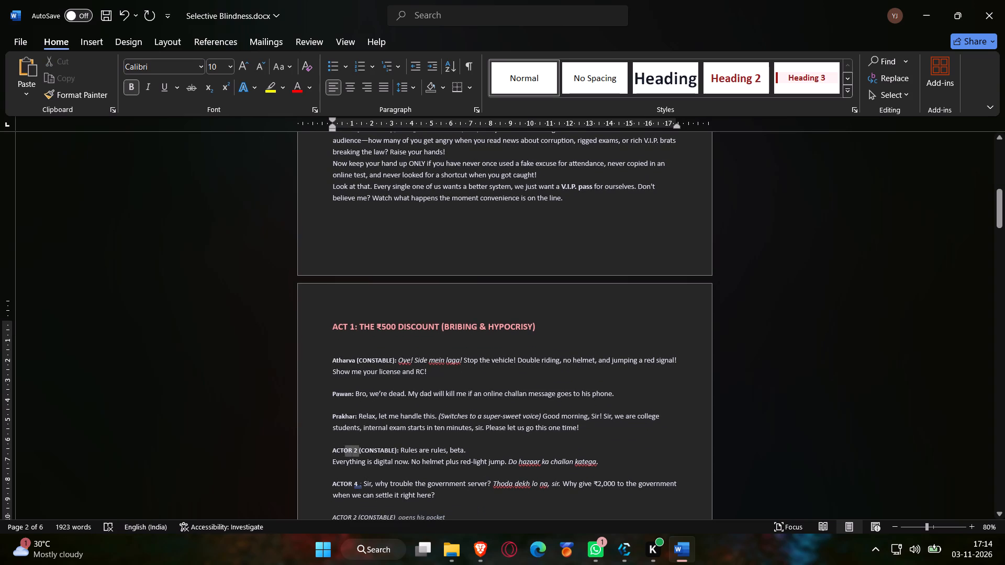
pyautogui.moveTo(349, 449); pyautogui.dragTo(343, 448)
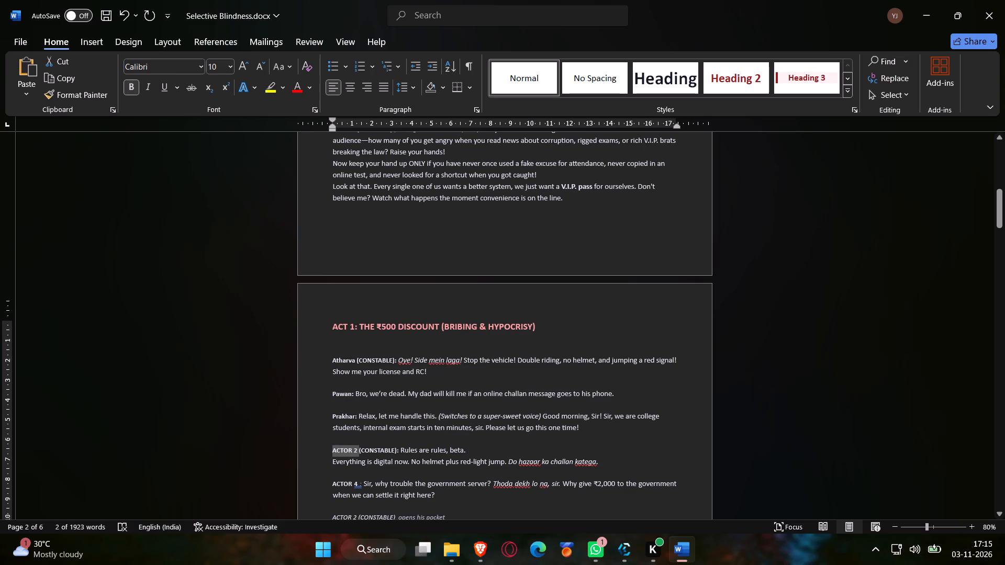
pyautogui.write('Athar')
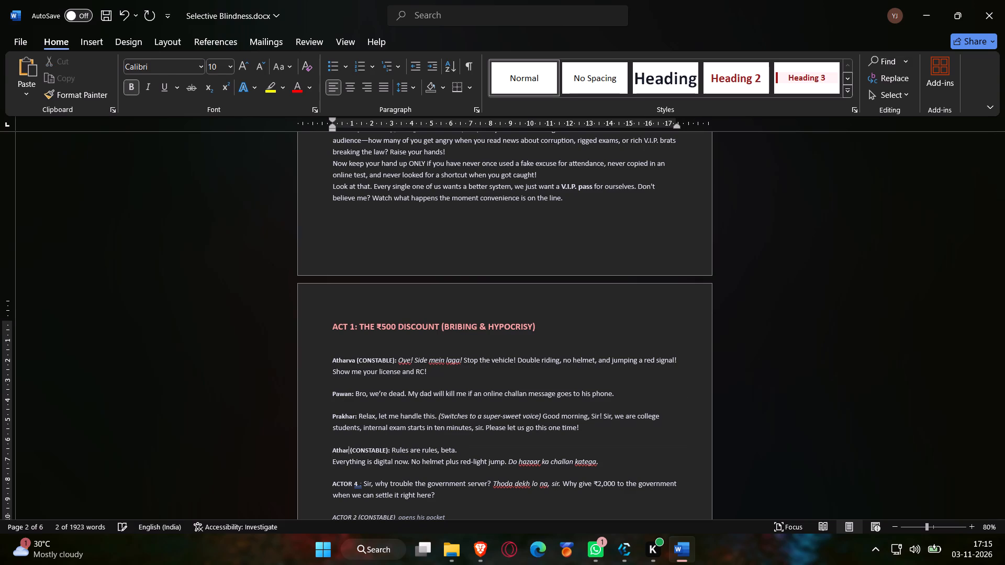
pyautogui.write('va')
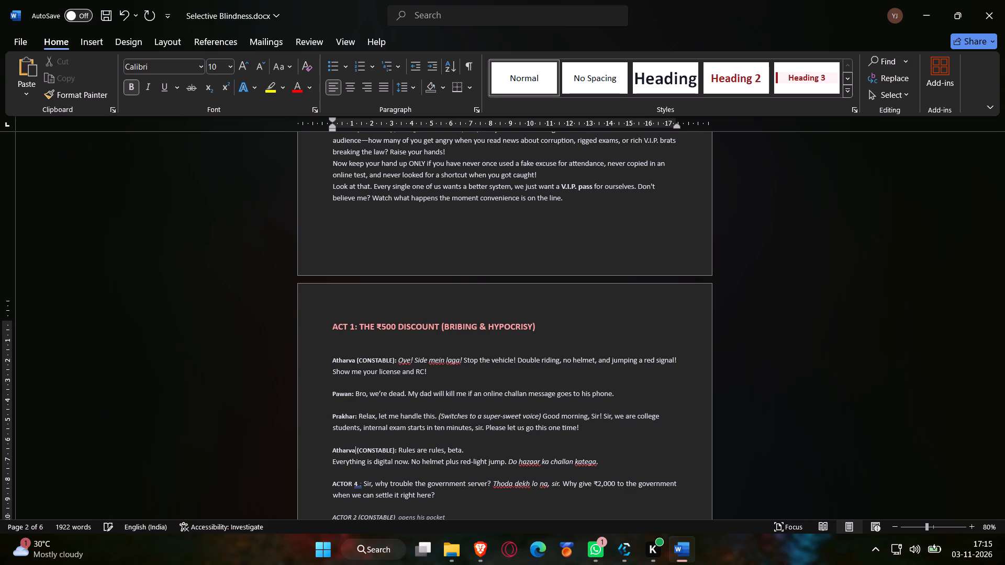
# Replace "ACTOR 4" with "Prakhar" on the "Sir, why trouble the government server?" line.
pyautogui.scroll(-2, 632, 438)
pyautogui.moveTo(356, 433); pyautogui.dragTo(346, 433)
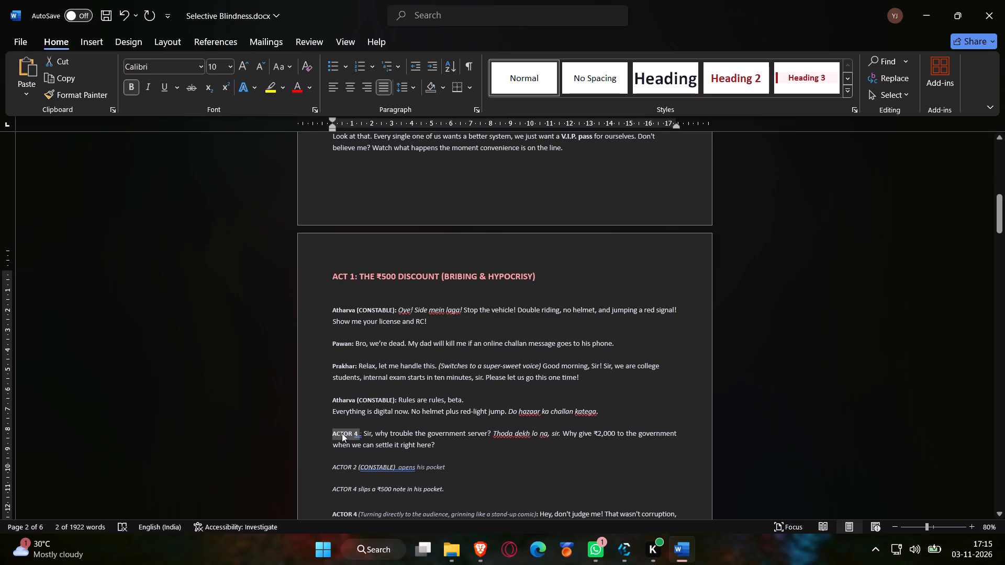
pyautogui.write('Prakhar')
# In the two pocket stage directions, replace "ACTOR 2" with "Atharva" and "ACTOR 4" with "Prakhar".
pyautogui.scroll(-1, 342, 433)
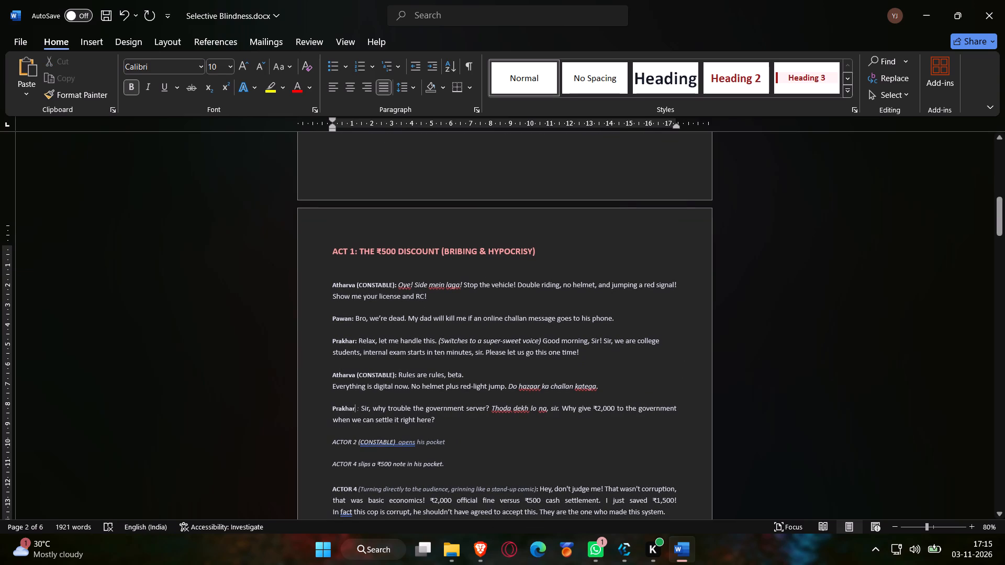
pyautogui.moveTo(356, 439); pyautogui.dragTo(350, 439)
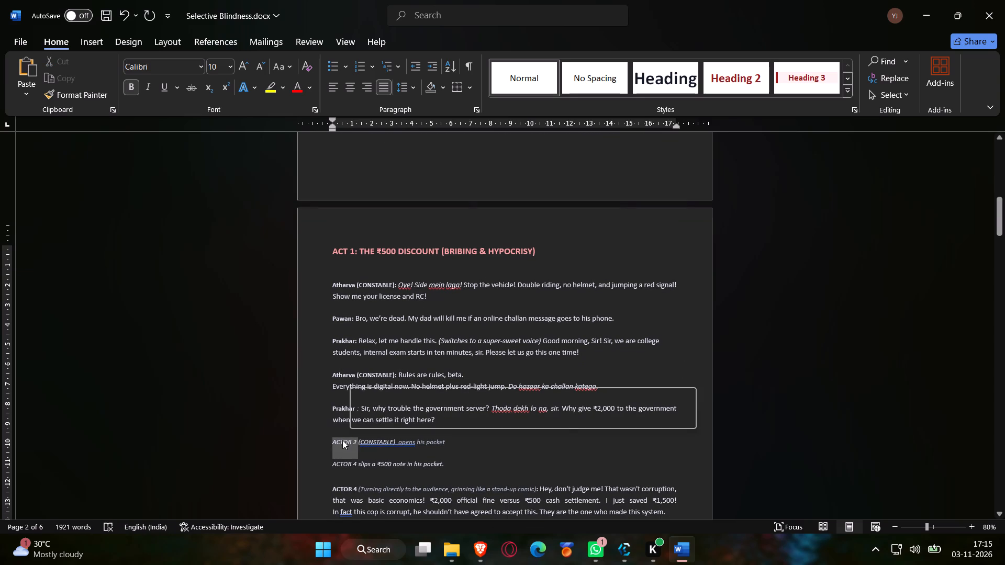
pyautogui.write('Atharva')
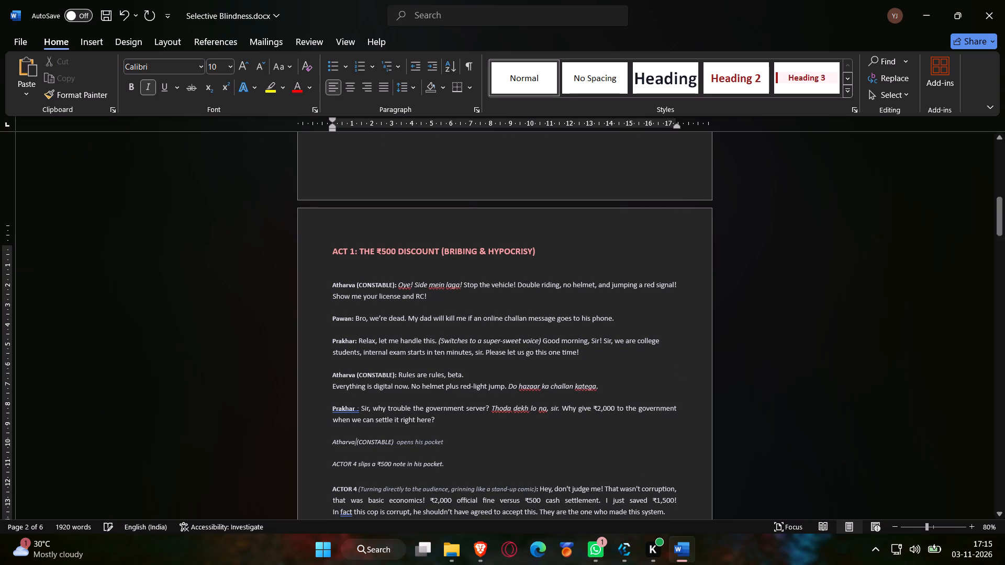
pyautogui.moveTo(358, 462); pyautogui.dragTo(344, 461)
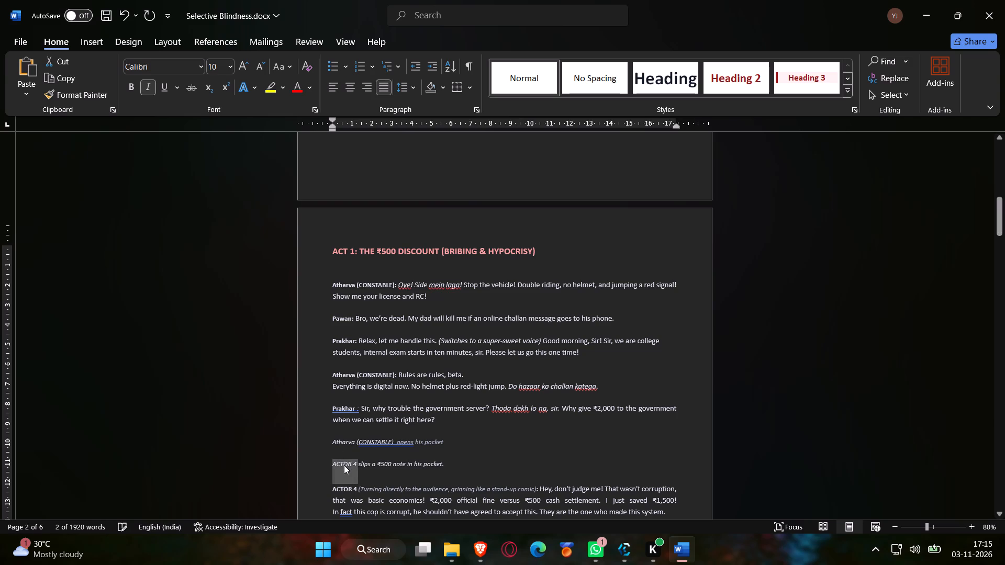
pyautogui.write('Praj')
pyautogui.press('BackSpace')
pyautogui.write('kah')
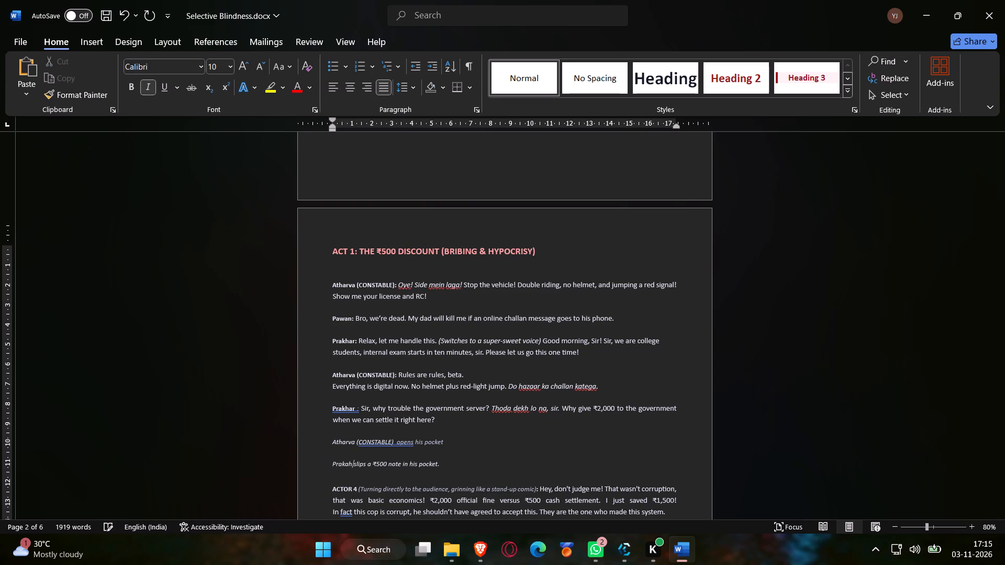
pyautogui.press('BackSpace')
pyautogui.press('BackSpace')
pyautogui.write('har')
# Copy the bold "Prakhar" label over "ACTOR" on the "Hey, don't judge me!" speech and delete the leftover "4" and extra space.
pyautogui.scroll(-2, 344, 466)
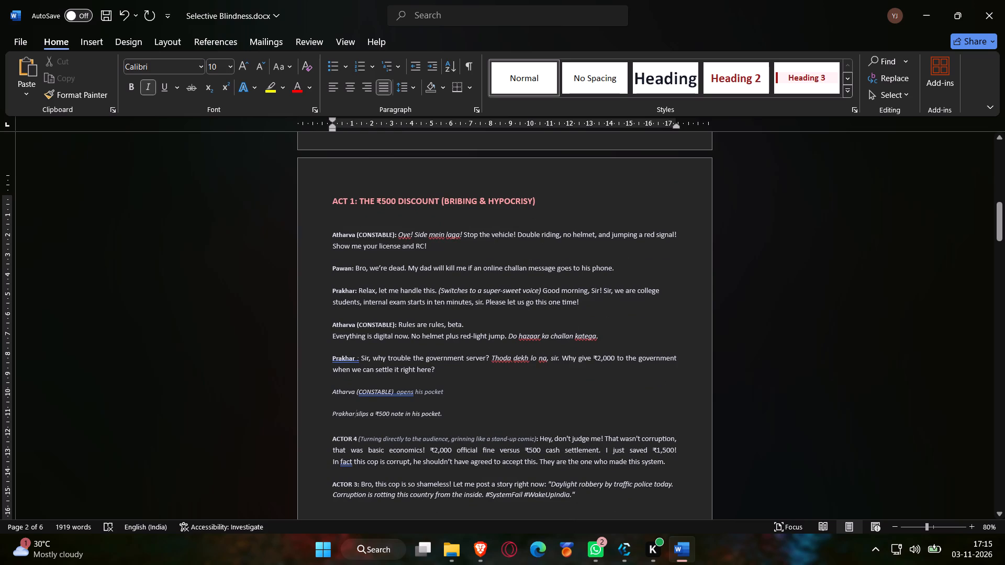
pyautogui.scroll(-1, 347, 433)
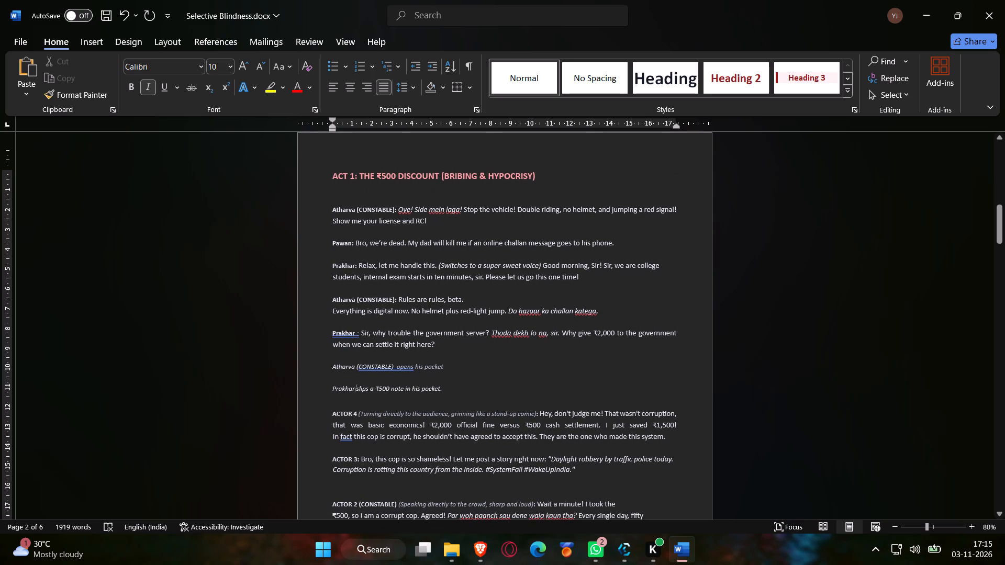
pyautogui.doubleClick(349, 387)
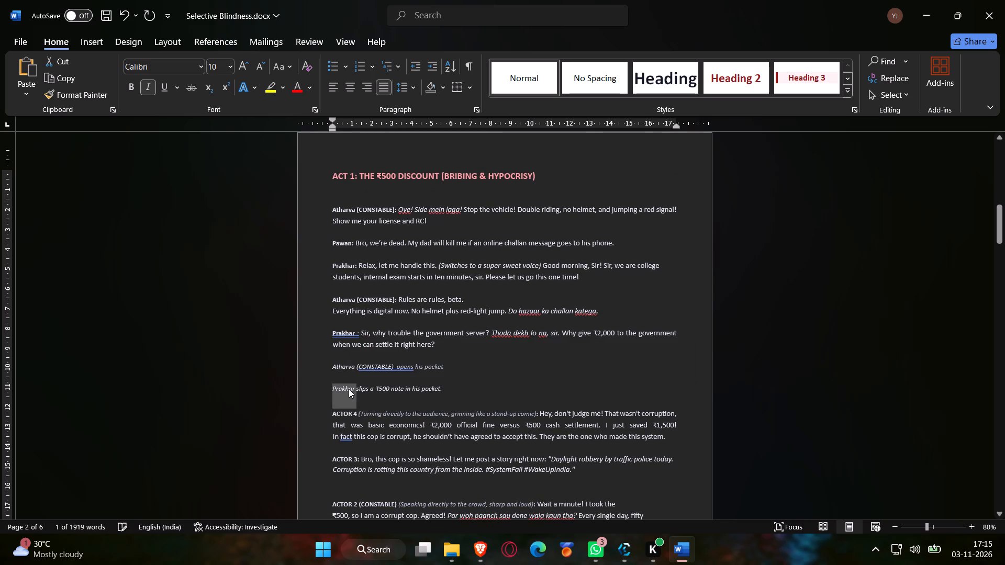
pyautogui.hotkey('ctrl', 'c')
pyautogui.doubleClick(346, 337)
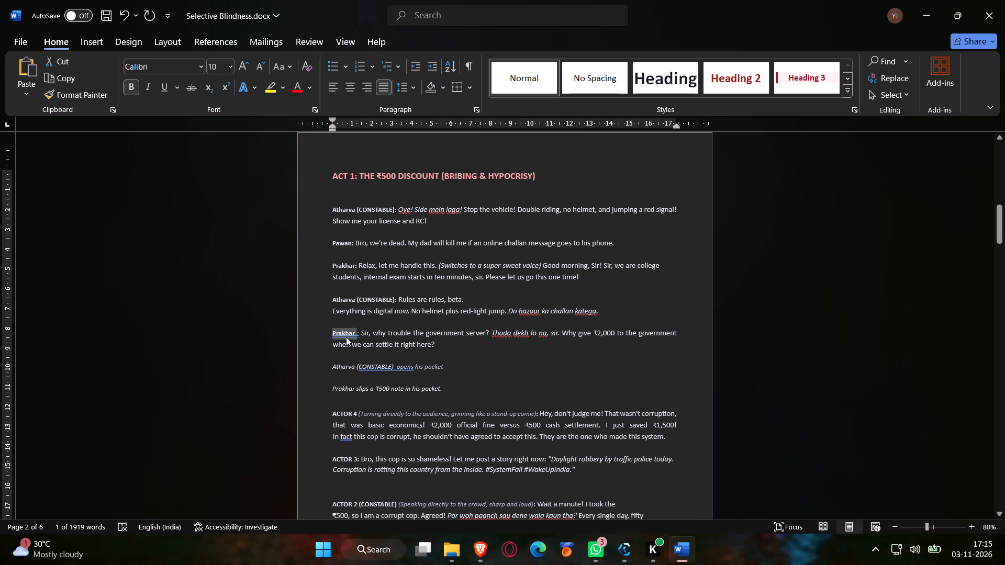
pyautogui.hotkey('ctrl', 'c')
pyautogui.doubleClick(348, 416)
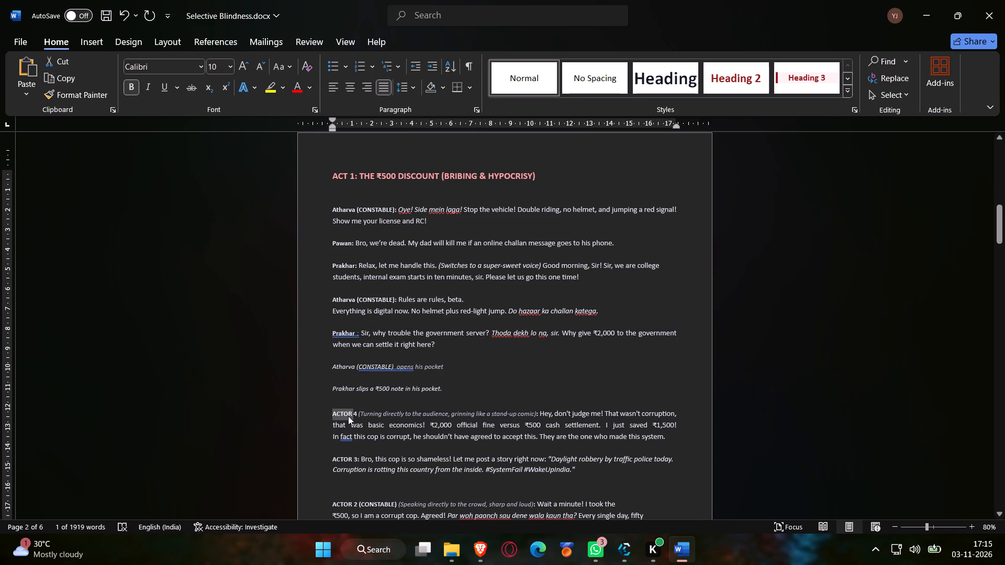
pyautogui.hotkey('ctrl', 'v')
pyautogui.press('Delete')
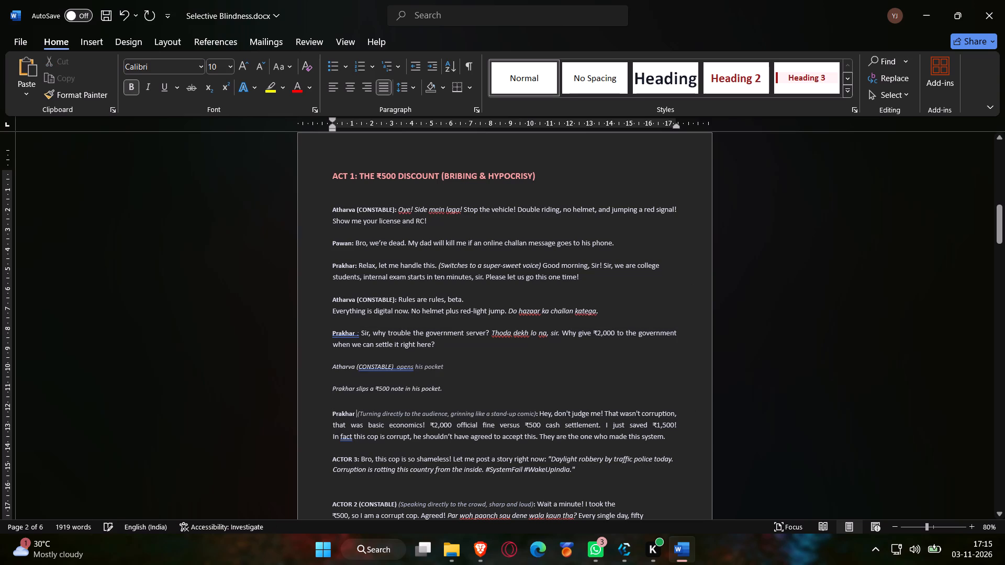
pyautogui.press('Delete')
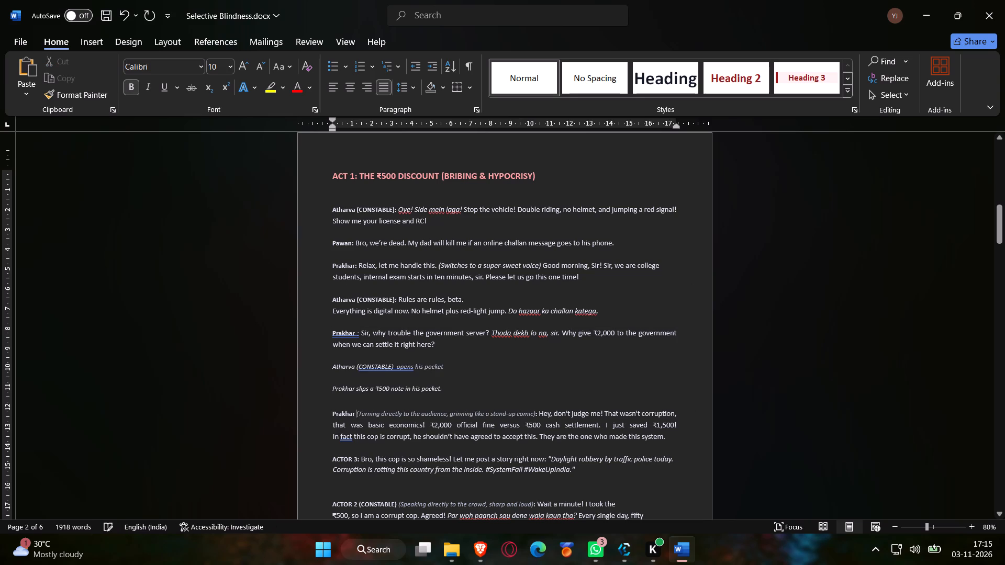
# Replace "ACTOR 3" with "Pawan" on the "Bro, this cop is so shameless!" line.
pyautogui.scroll(-1, 348, 416)
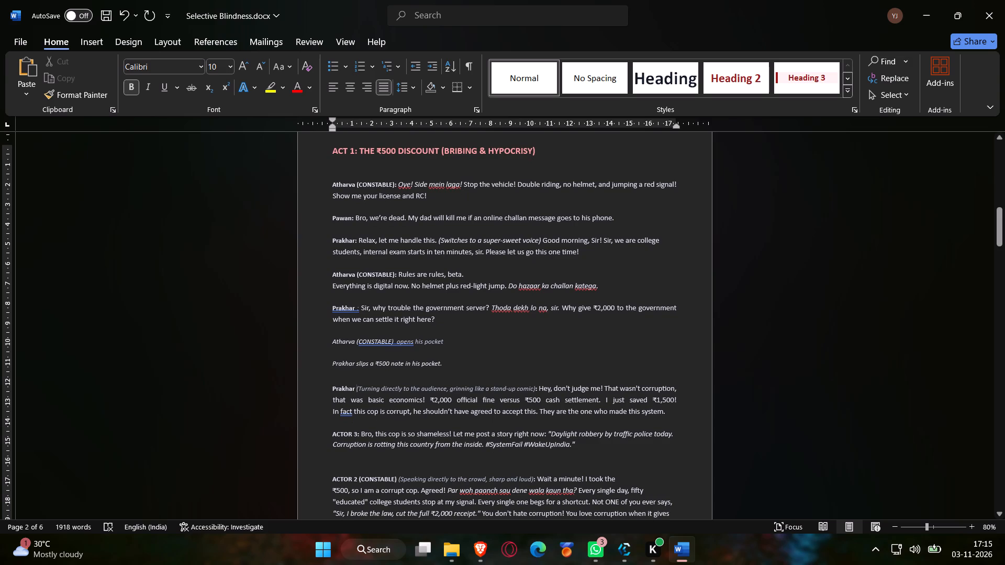
pyautogui.moveTo(358, 434); pyautogui.dragTo(337, 434)
pyautogui.write('Pawan')
# Copy the bold "Atharva" label over "ACTOR" on the CONSTABLE's "Wait a minute!" speech and delete the leftover "2" and extra space.
pyautogui.scroll(-1, 328, 436)
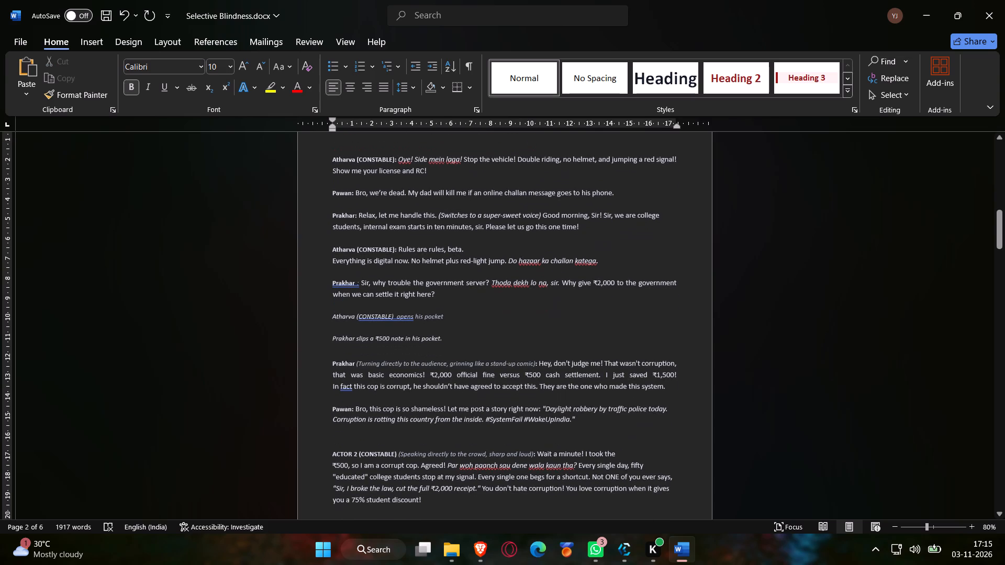
pyautogui.scroll(-1, 328, 436)
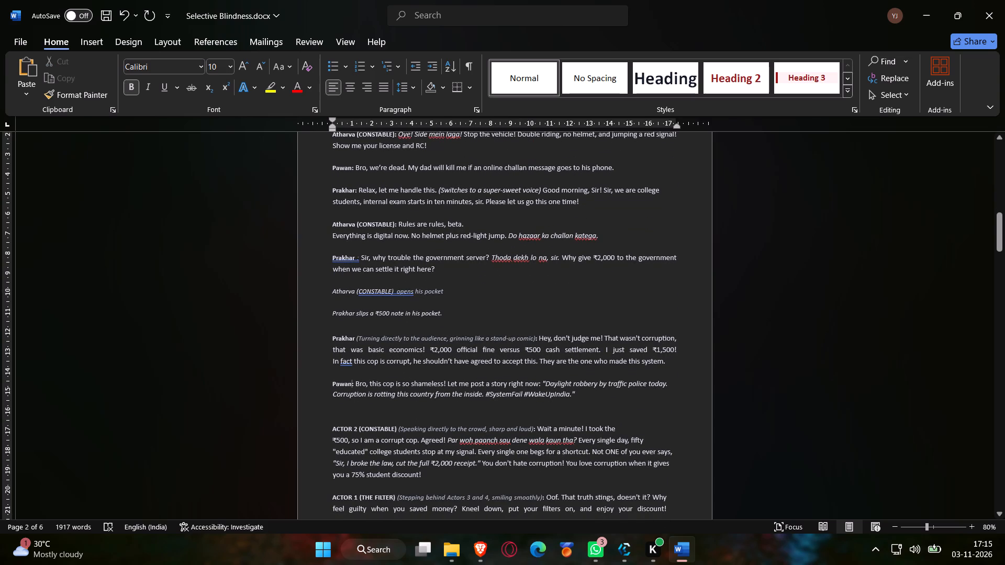
pyautogui.doubleClick(346, 224)
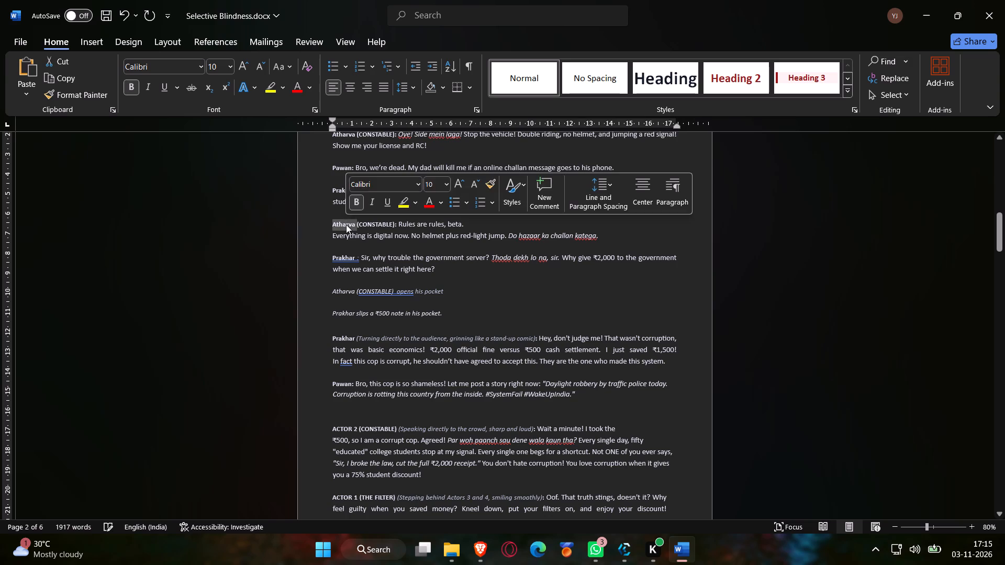
pyautogui.hotkey('ctrl', 'c')
pyautogui.moveTo(355, 432); pyautogui.dragTo(333, 430)
pyautogui.hotkey('ctrl', 'v')
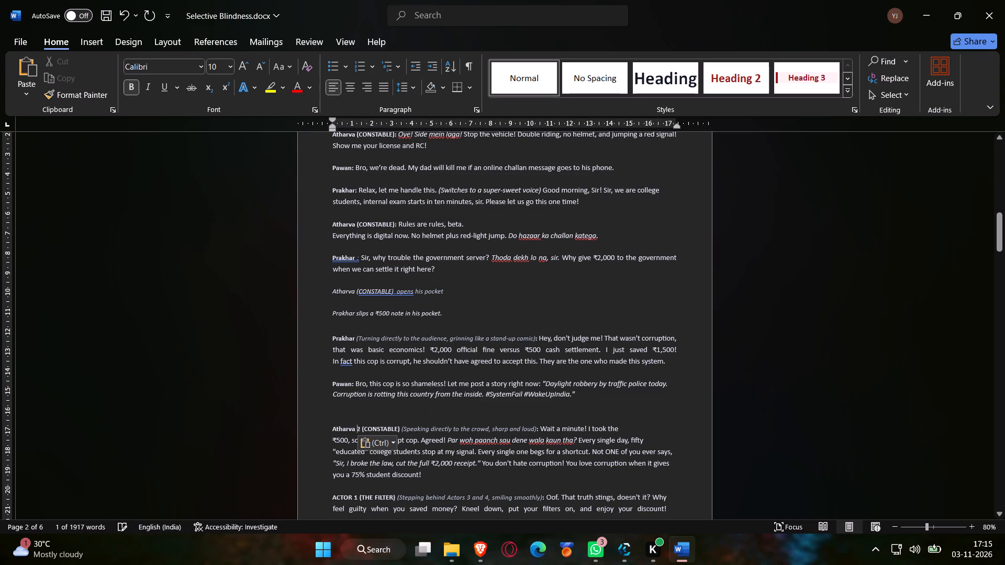
pyautogui.press('Delete')
pyautogui.press('Delete')
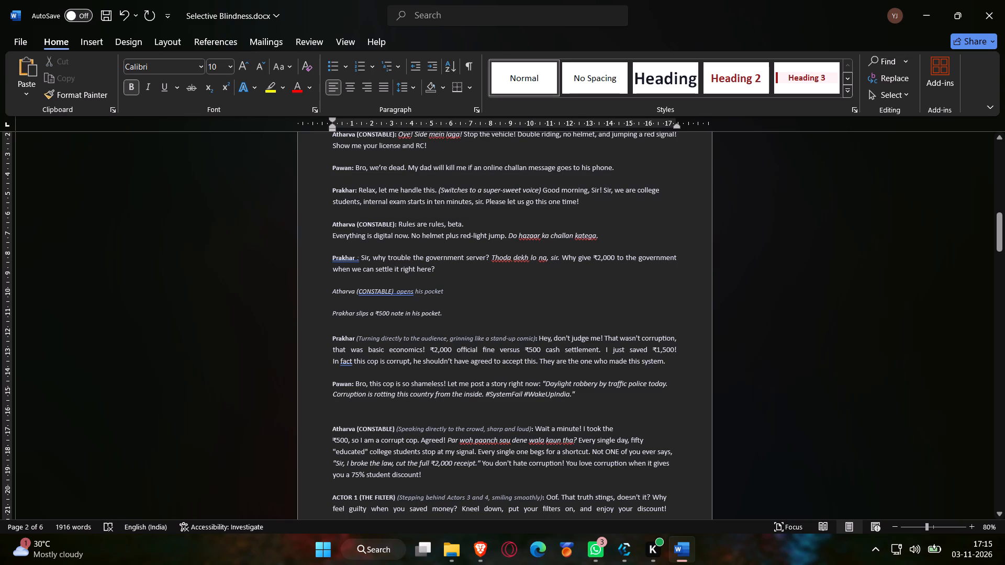
# Replace "ACTOR 1" with "Armaan" on THE FILTER's "Oof. That truth stings" speech and copy the new name.
pyautogui.scroll(-1, 331, 422)
pyautogui.moveTo(357, 470); pyautogui.dragTo(353, 470)
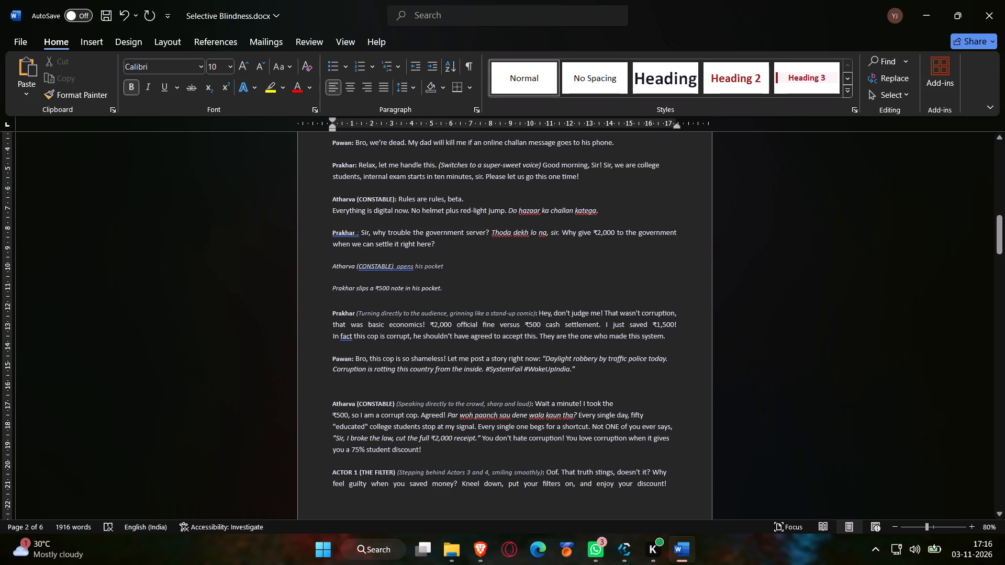
pyautogui.moveTo(353, 470); pyautogui.dragTo(341, 470)
pyautogui.write('Armaan')
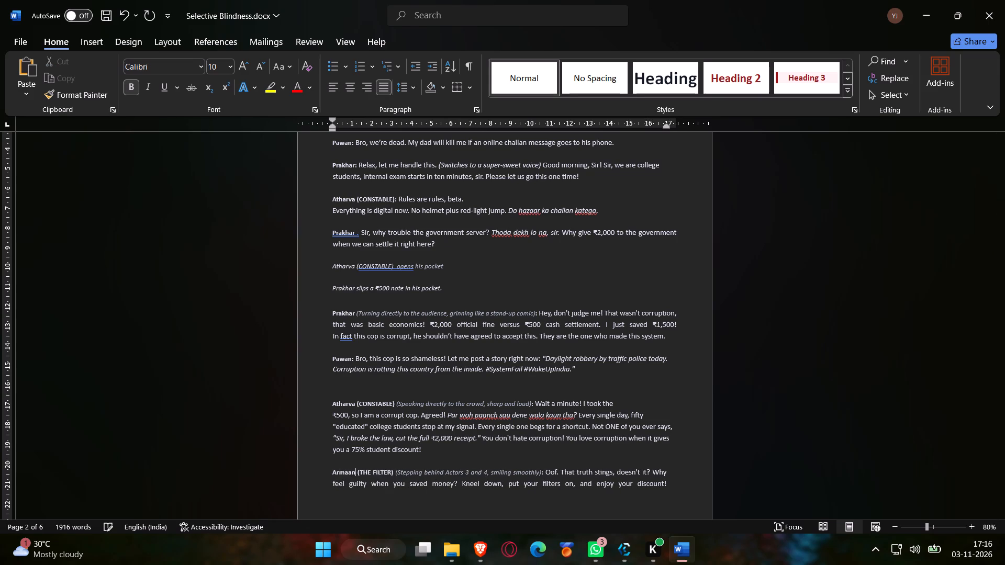
pyautogui.hotkey('ctrl', 'shift', 'Left')
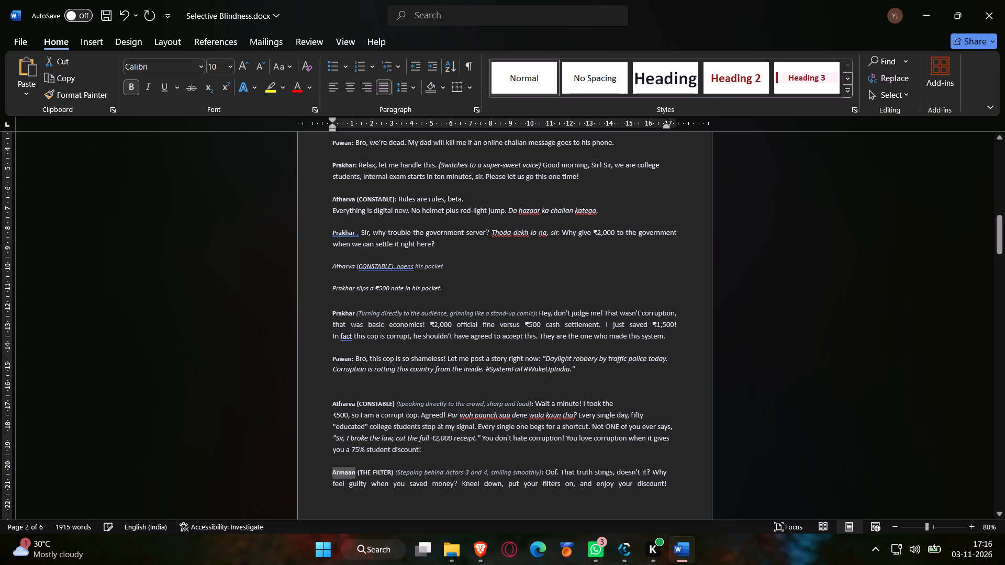
pyautogui.hotkey('ctrl', 'c')
# Replace "ACTOR 2" with "Avni" on the CHORUS lines "Are bhai Dekha?" and "Rule toota kya?".
pyautogui.scroll(-10, 350, 462)
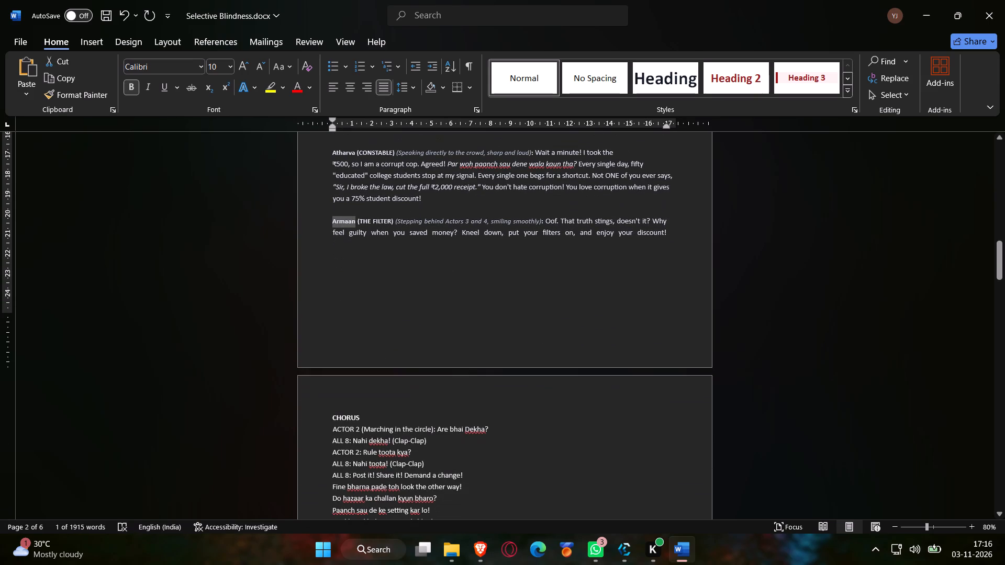
pyautogui.moveTo(360, 429); pyautogui.dragTo(342, 429)
pyautogui.write('Avni')
pyautogui.moveTo(337, 451); pyautogui.dragTo(356, 455)
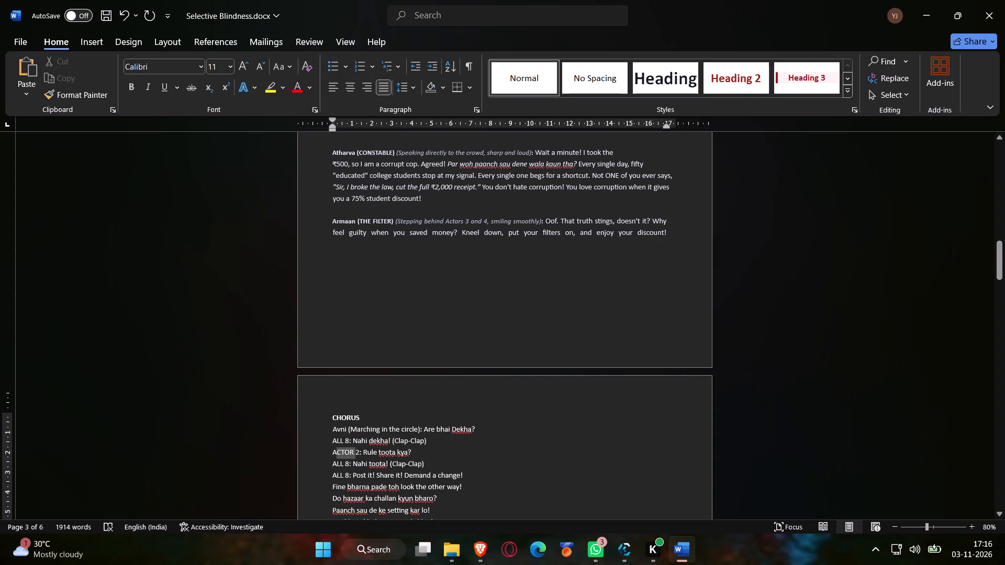
pyautogui.moveTo(356, 455); pyautogui.dragTo(358, 455)
pyautogui.write('vni')
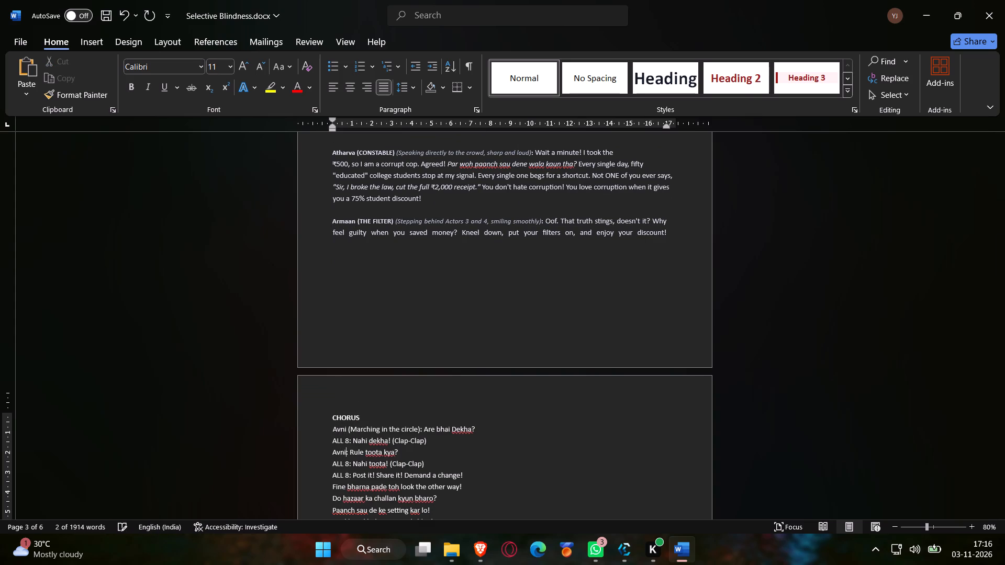
pyautogui.scroll(-2, 358, 455)
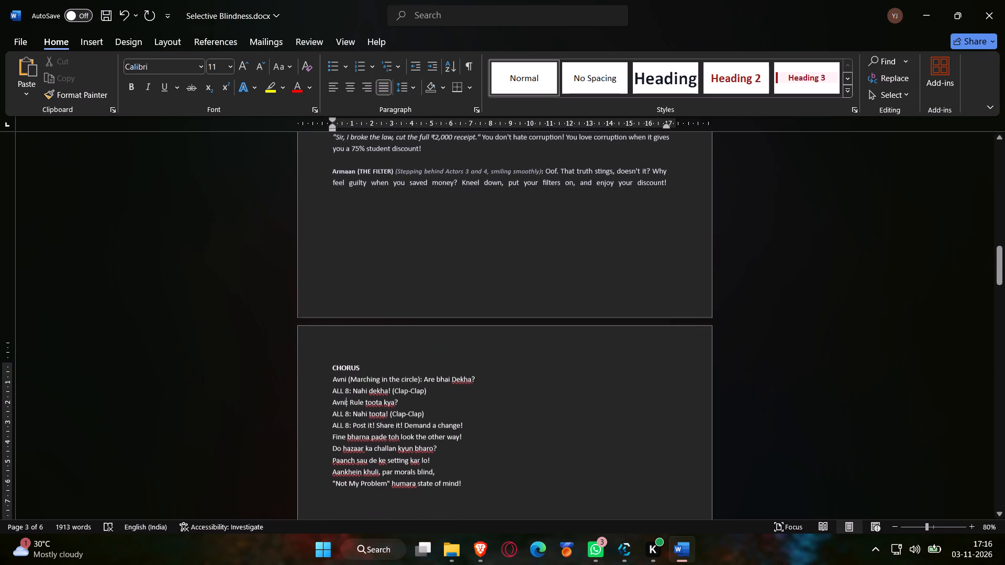
# Replace "ACTOR 5" with "Mantra" on the opening speech of Act 2, "Bro, this country has zero value for real talent!".
pyautogui.scroll(-1, 358, 455)
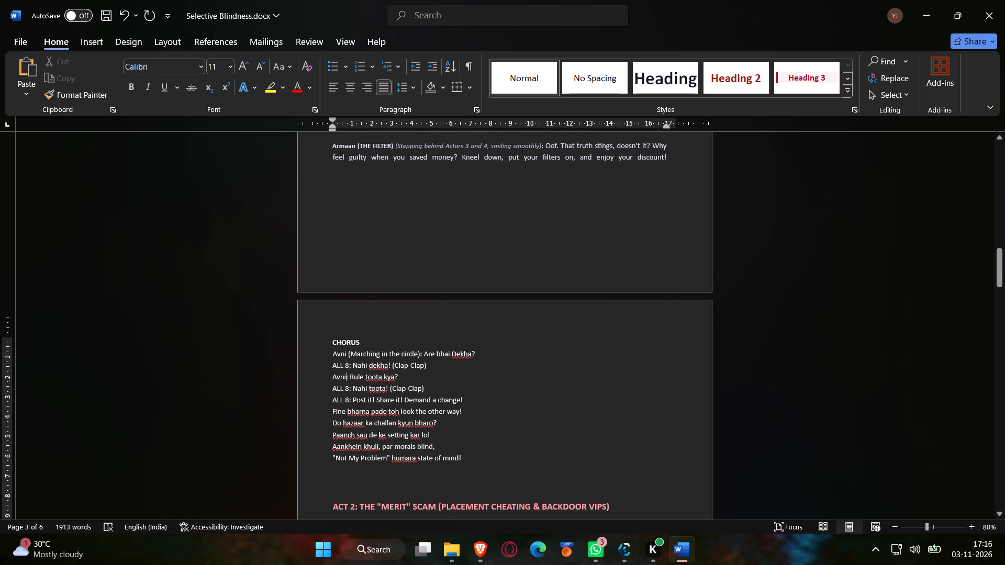
pyautogui.scroll(-5, 373, 417)
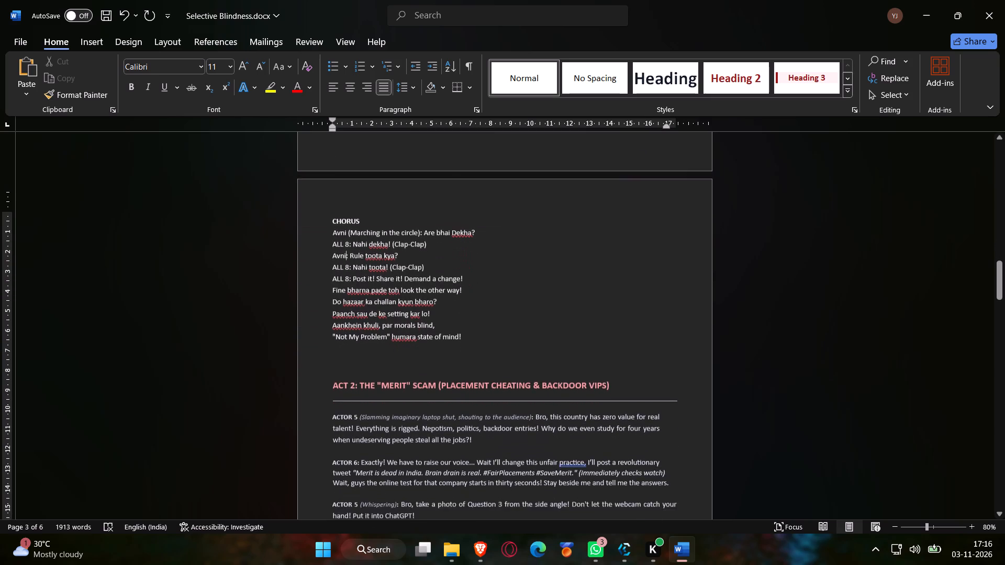
pyautogui.scroll(-1, 373, 417)
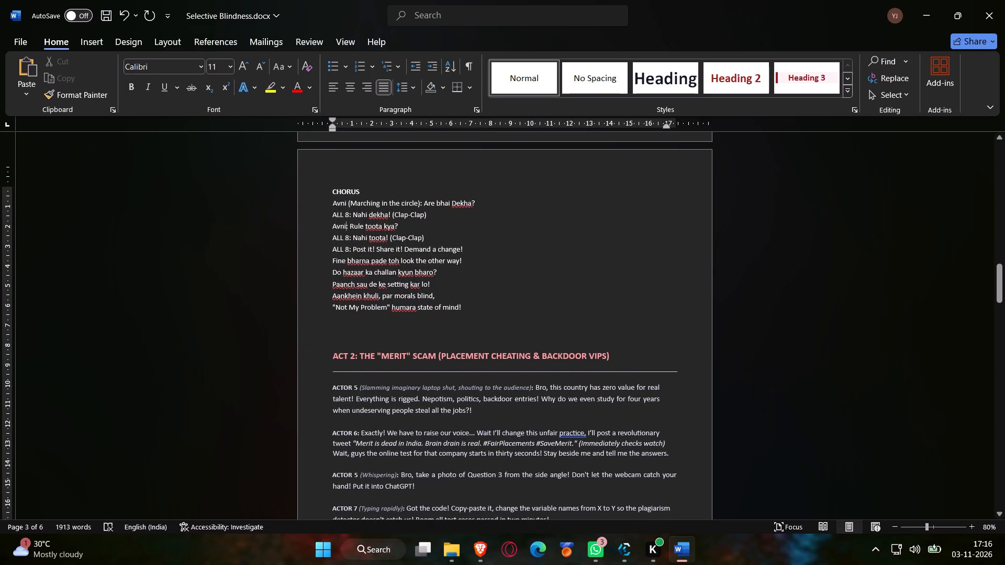
pyautogui.moveTo(357, 383); pyautogui.dragTo(341, 383)
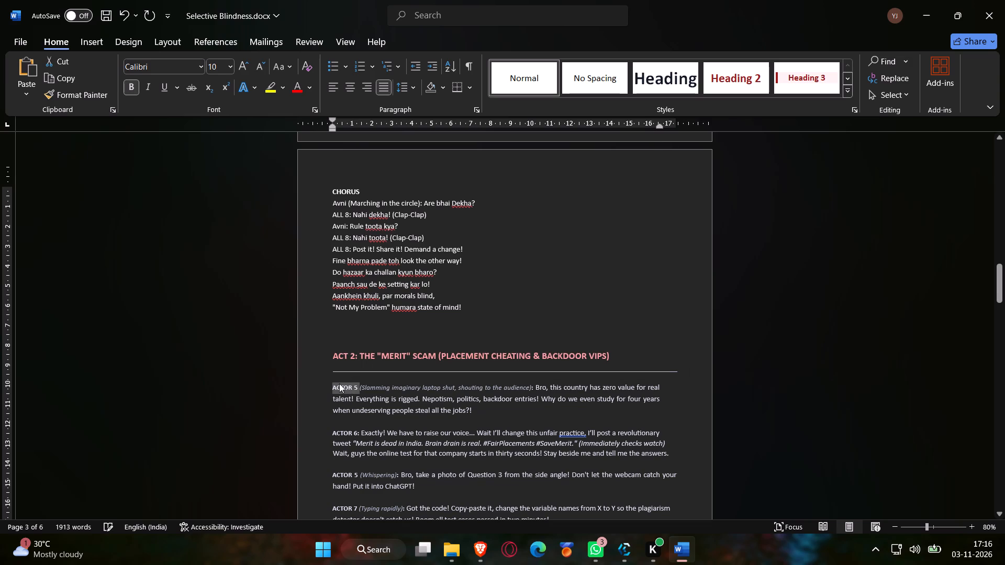
pyautogui.write('Mantra')
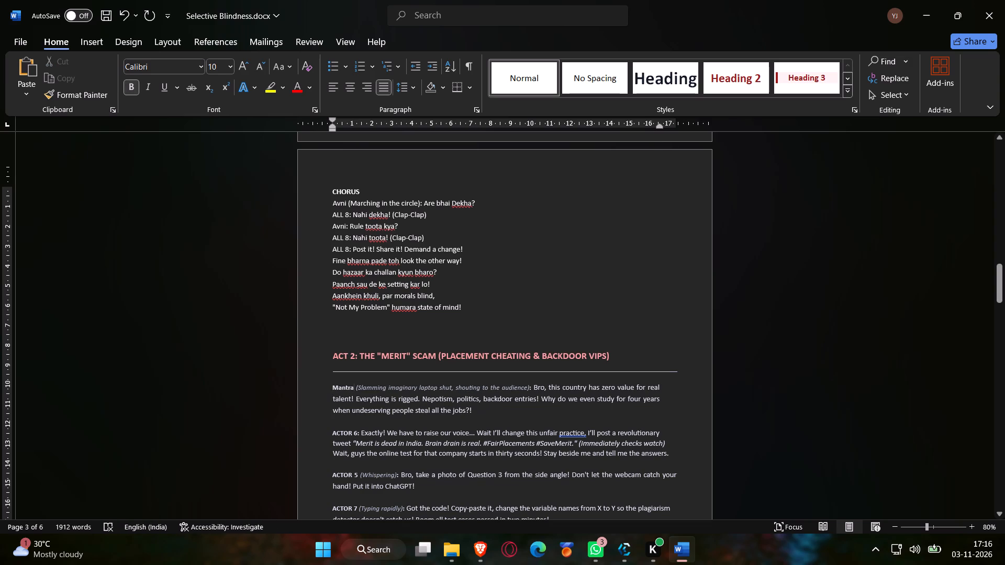
# Replace "ACTOR 6" with "Gagan" on the "Exactly!" speech and "ACTOR 5" with "Mantra" on the whispered "take a photo of Question 3" line.
pyautogui.moveTo(358, 433); pyautogui.dragTo(344, 433)
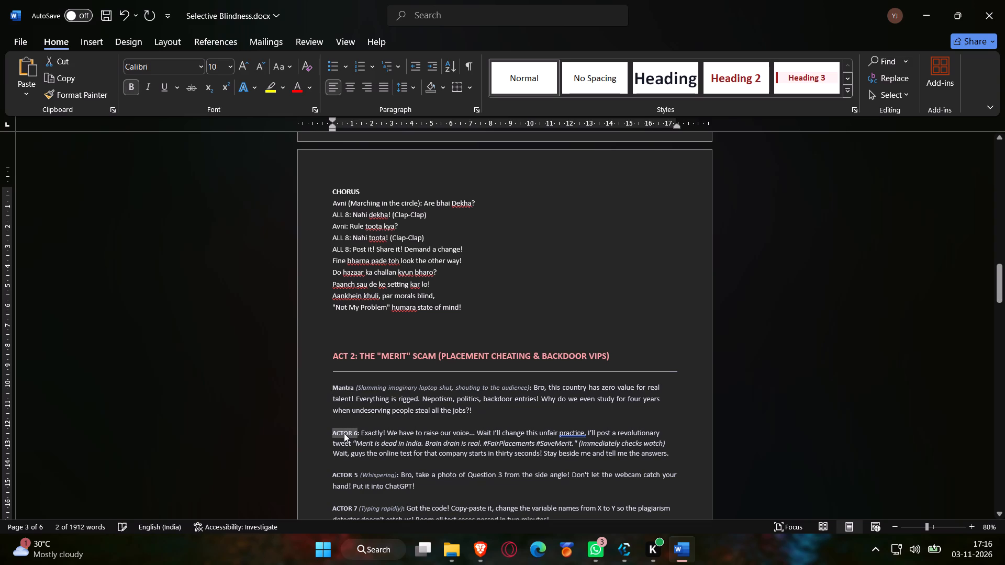
pyautogui.write('Gagan')
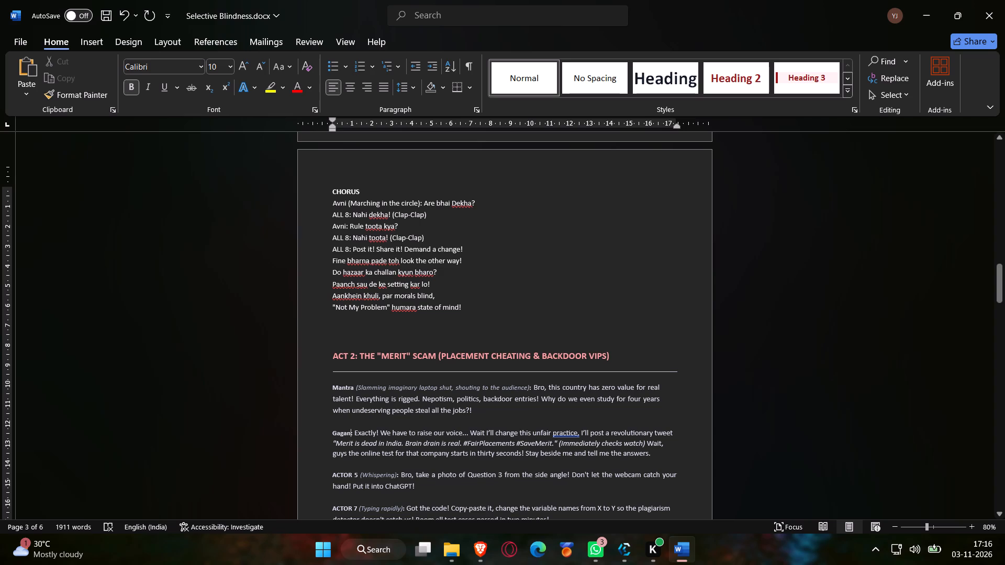
pyautogui.scroll(-1, 465, 469)
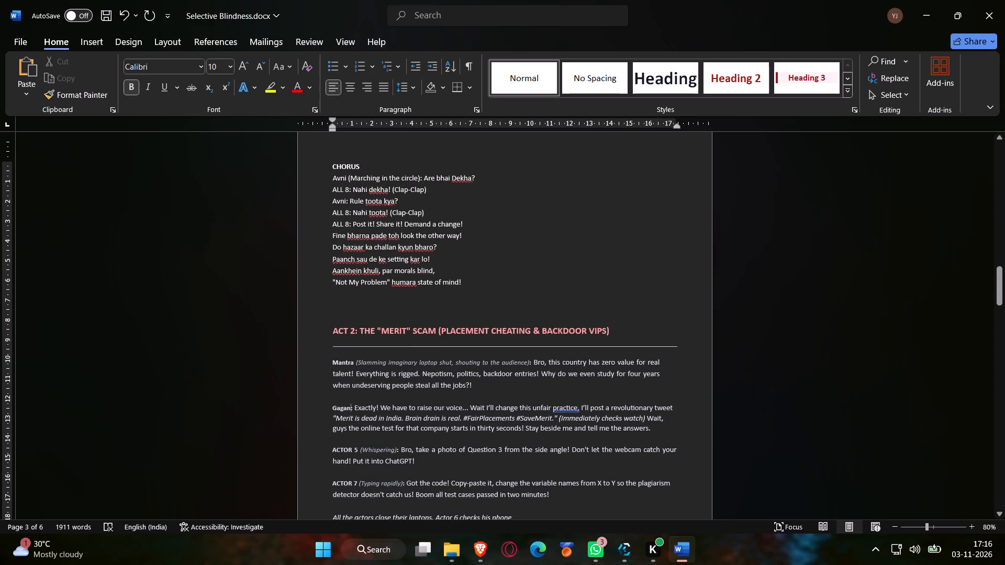
pyautogui.scroll(-1, 434, 456)
pyautogui.moveTo(358, 420); pyautogui.dragTo(345, 420)
pyautogui.write('Mantra')
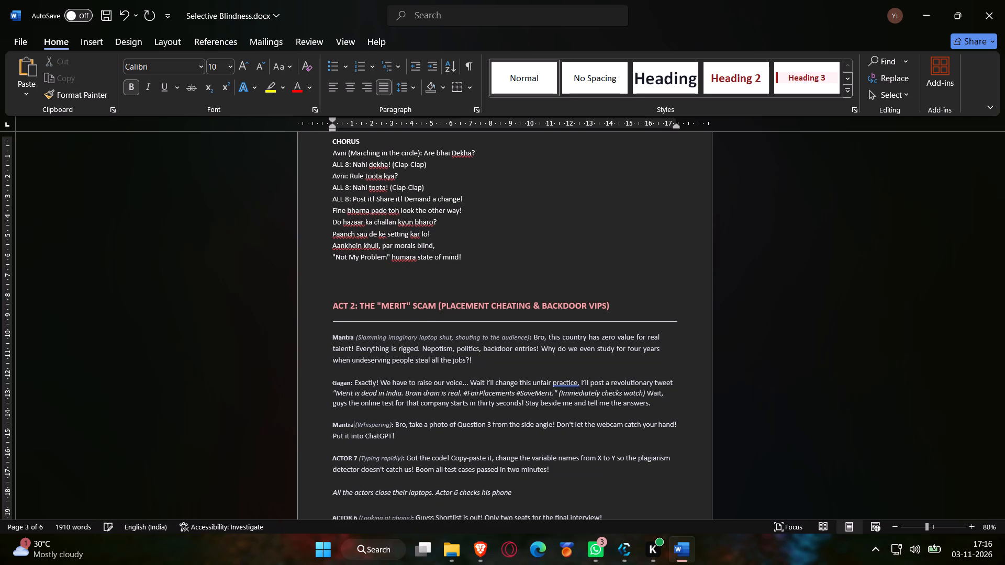
# Delete the "7" and the extra space from the "ACTOR 7" label on the "Got the code!" line.
pyautogui.scroll(-3, 343, 421)
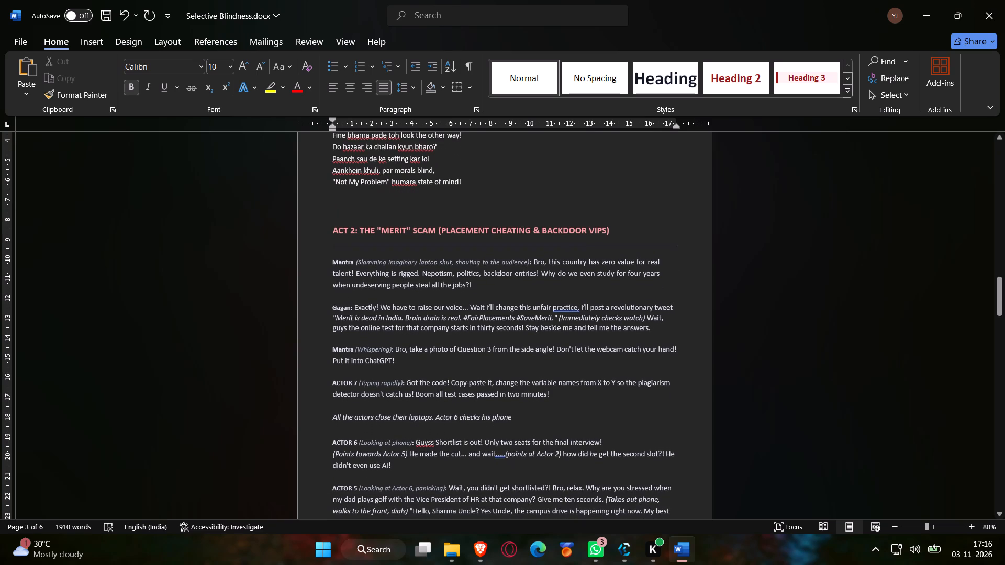
pyautogui.click(355, 383)
pyautogui.press('Delete')
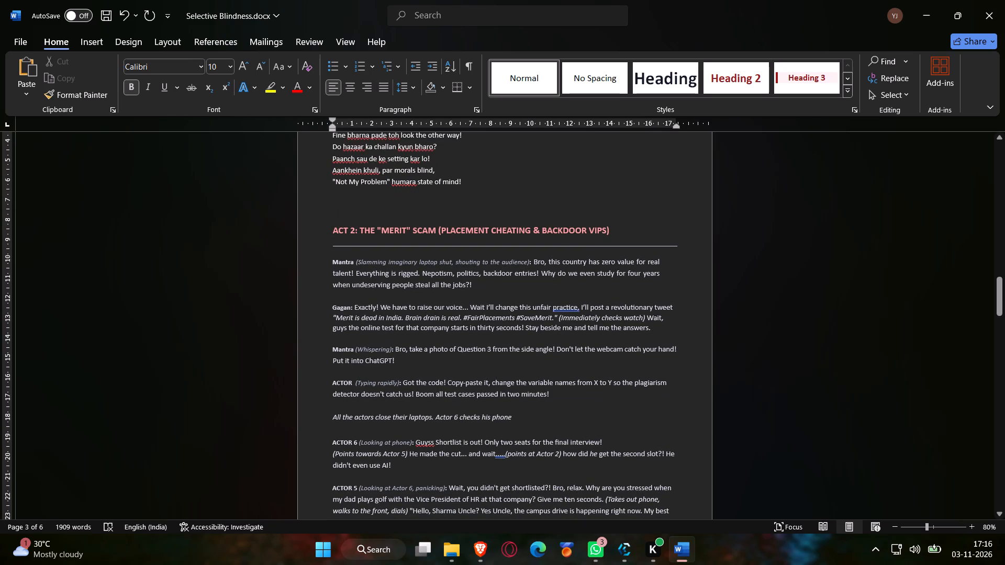
pyautogui.press('Delete')
# Replace "Actor 6" with "Gagan" in the "checks his phone" stage direction and in the label of the "Guyss Shortlist is out!" line.
pyautogui.scroll(-1, 355, 383)
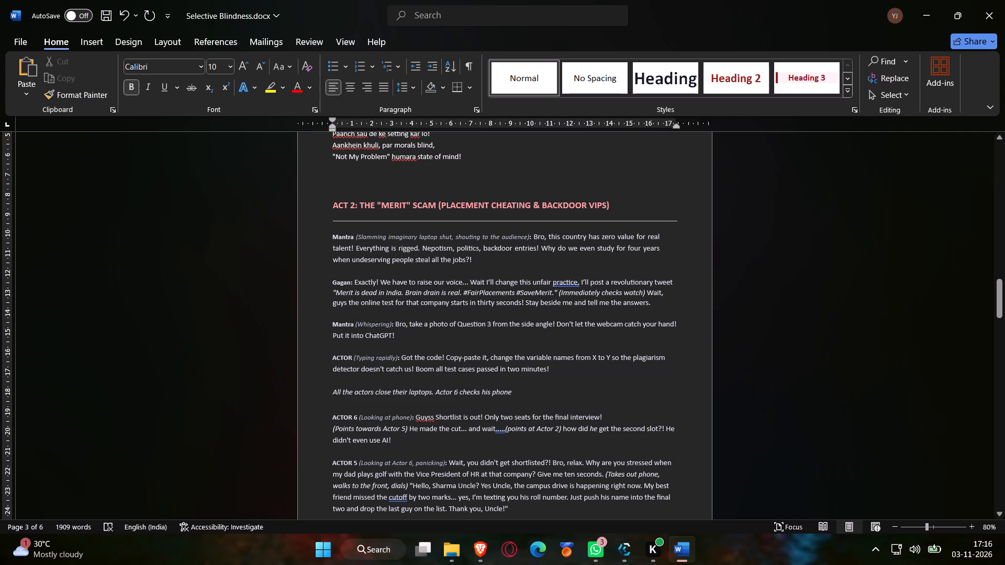
pyautogui.moveTo(459, 393); pyautogui.dragTo(448, 393)
pyautogui.moveTo(448, 393); pyautogui.dragTo(446, 393)
pyautogui.write('Gagan')
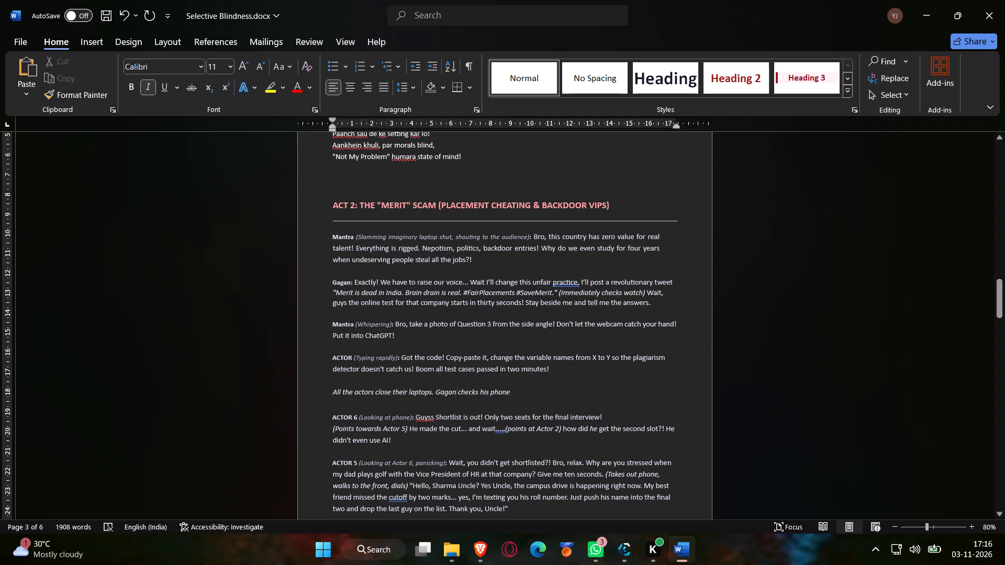
pyautogui.moveTo(357, 414); pyautogui.dragTo(342, 412)
pyautogui.write('Gagan')
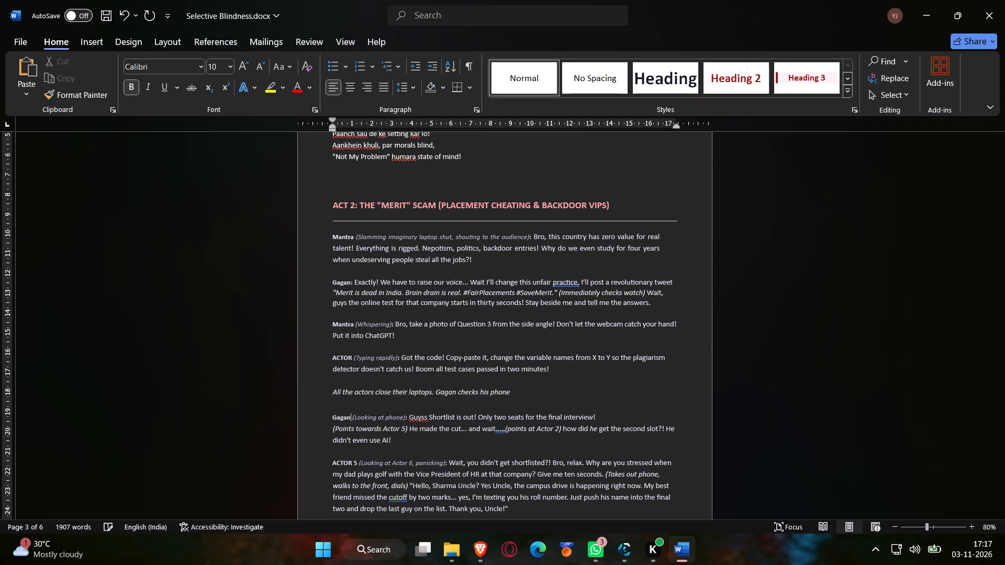
# In Gagan's shortlist speech, change "points at Actor 2" to "points at Avni" and "Points towards Actor 5" to "Points towards Mantra".
pyautogui.scroll(-2, 359, 426)
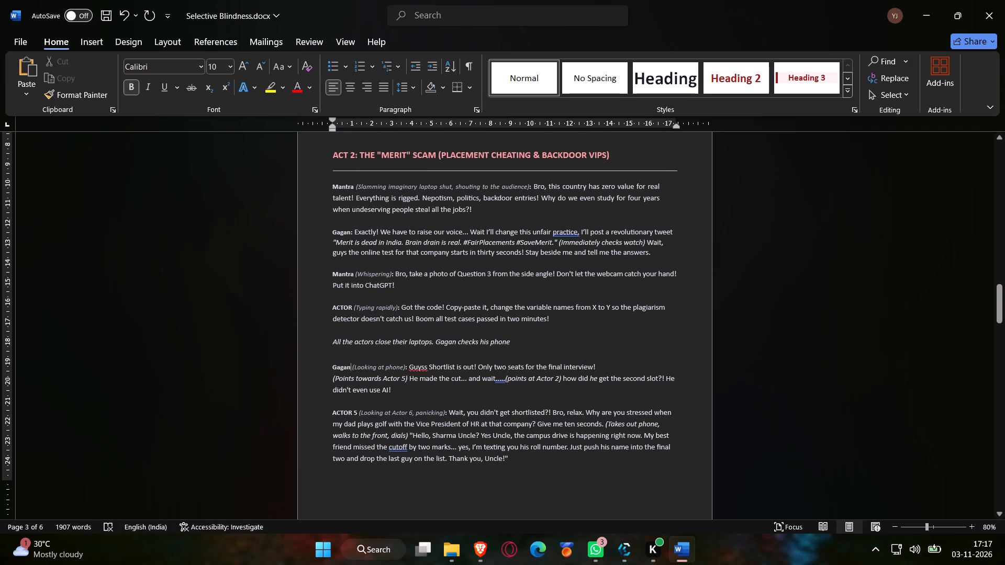
pyautogui.moveTo(538, 377); pyautogui.dragTo(560, 381)
pyautogui.write('Avni')
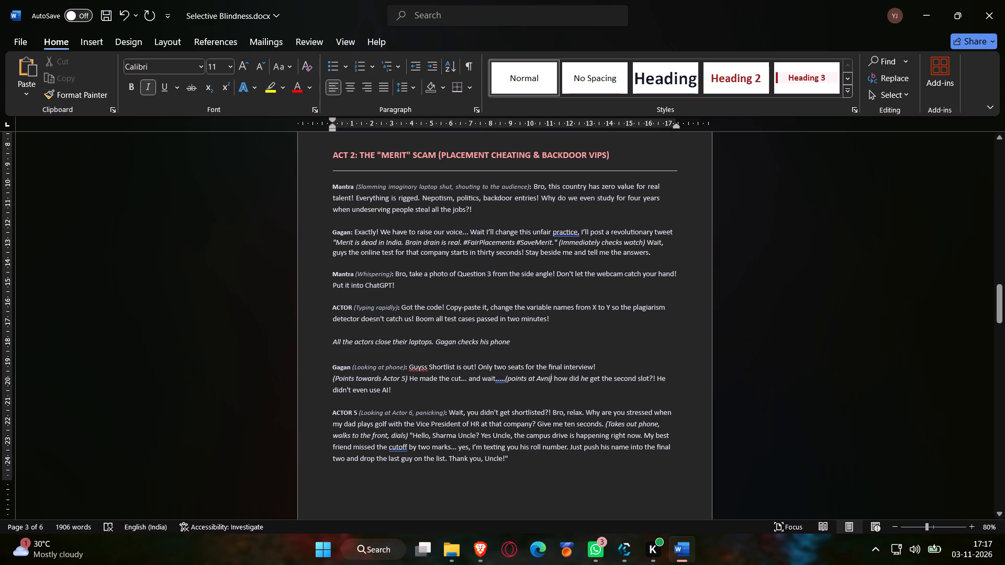
pyautogui.moveTo(384, 380); pyautogui.dragTo(398, 380)
pyautogui.moveTo(398, 380); pyautogui.dragTo(405, 381)
pyautogui.write('Pr')
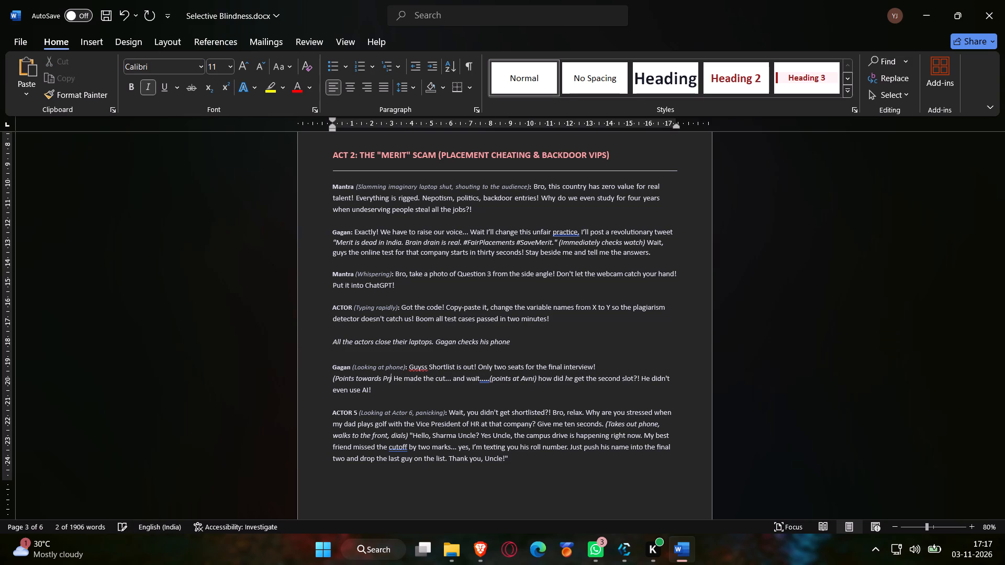
pyautogui.press('BackSpace')
pyautogui.press('BackSpace')
pyautogui.write('Mantra')
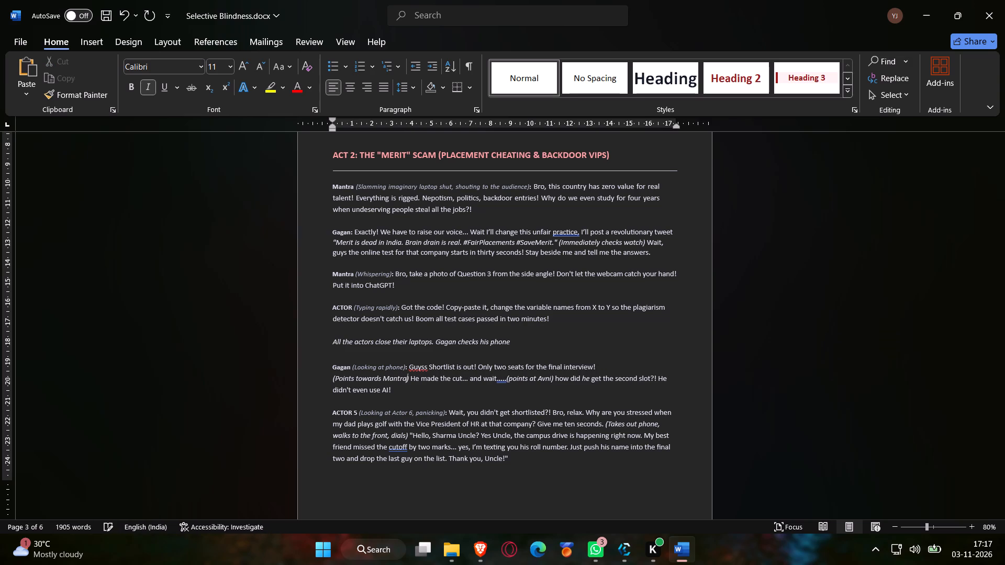
# On the "Wait, you didn't get shortlisted?!" speech, replace the "ACTOR 5" label with "Mantra" and "Actor 6" in its direction with "Avni".
pyautogui.scroll(-1, 396, 377)
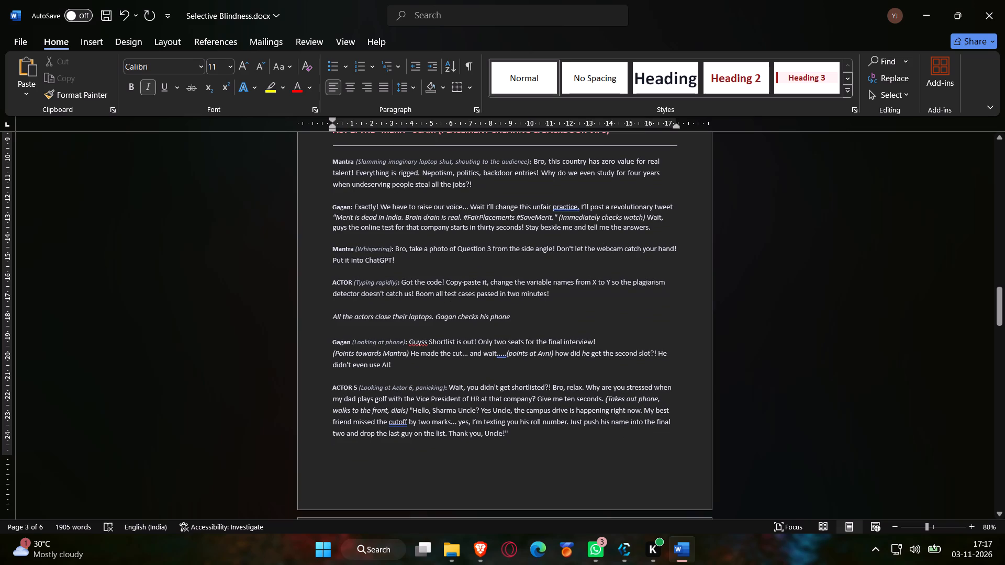
pyautogui.moveTo(357, 387); pyautogui.dragTo(341, 387)
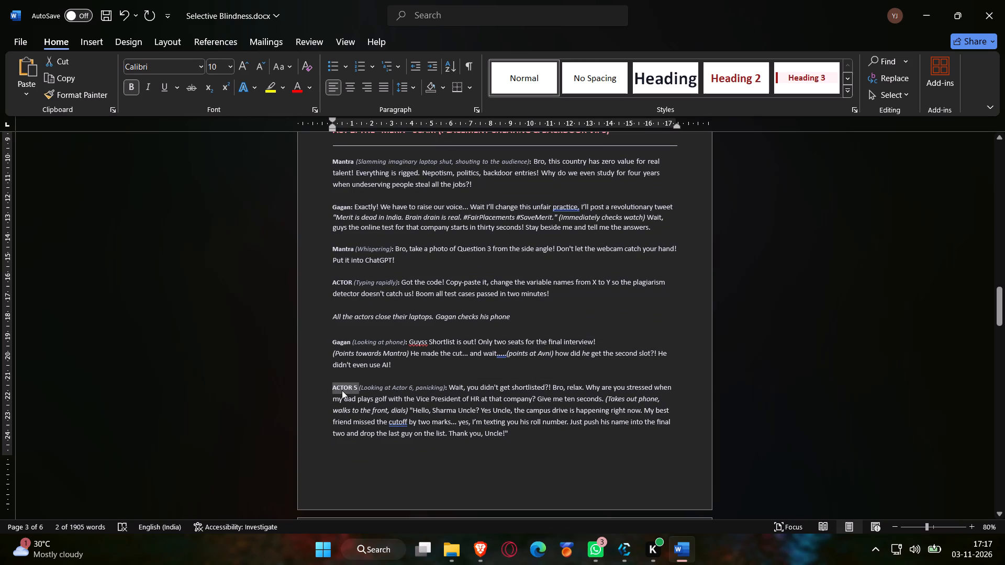
pyautogui.write('Manr')
pyautogui.press('BackSpace')
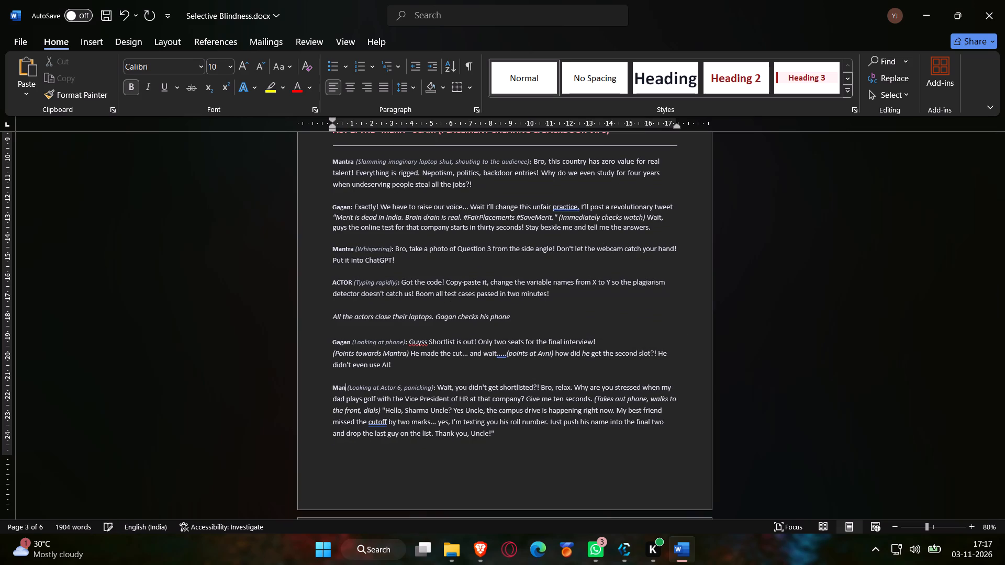
pyautogui.write('tra')
pyautogui.hotkey('ctrl', 'Right')
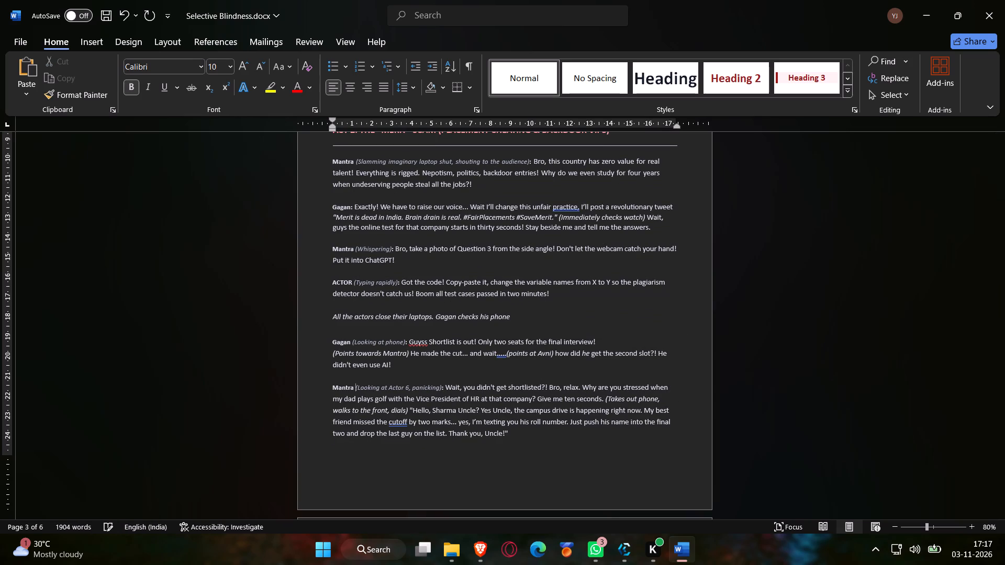
pyautogui.hotkey('ctrl', 'Right')
pyautogui.hotkey('ctrl', 'Right')
pyautogui.hotkey('ctrl', 'Right')
pyautogui.hotkey('ctrl', 'shift', 'Right')
pyautogui.hotkey('shift', 'Right')
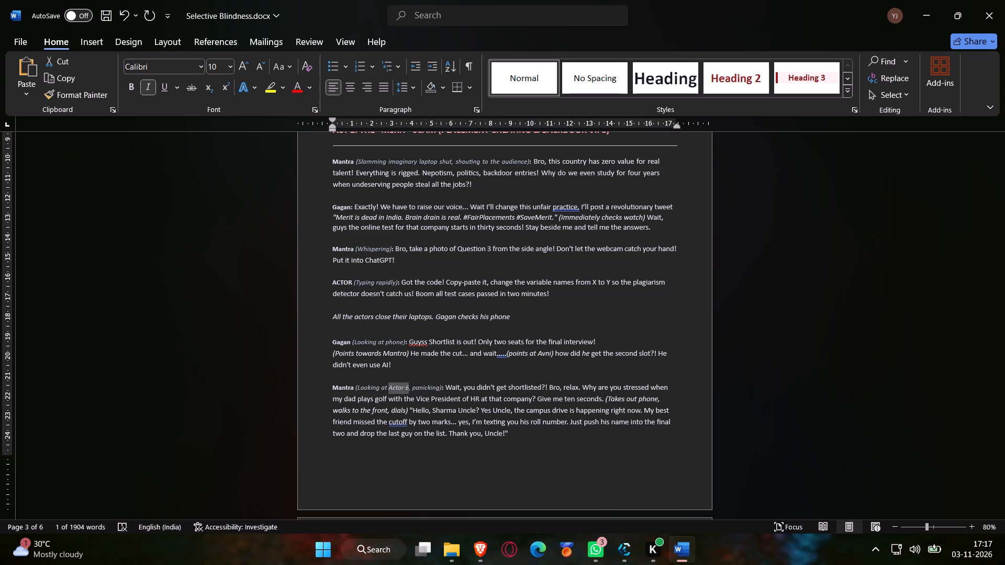
pyautogui.write('Avni')
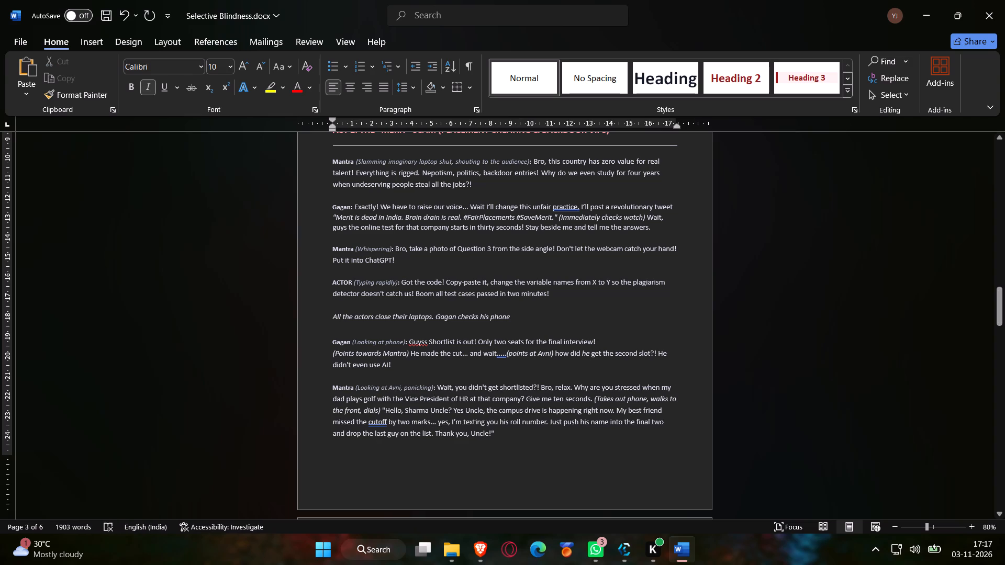
# Replace "Actor 2" with "Avni" in the "looks at his phone and his smile vanishes" stage direction, keeping a single space after it.
pyautogui.scroll(-4, 351, 378)
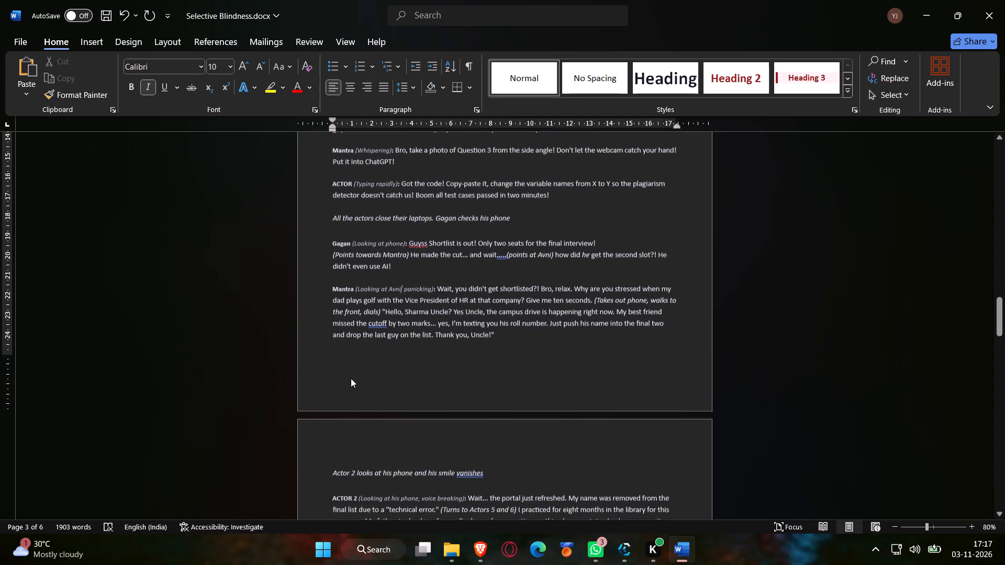
pyautogui.scroll(-3, 351, 378)
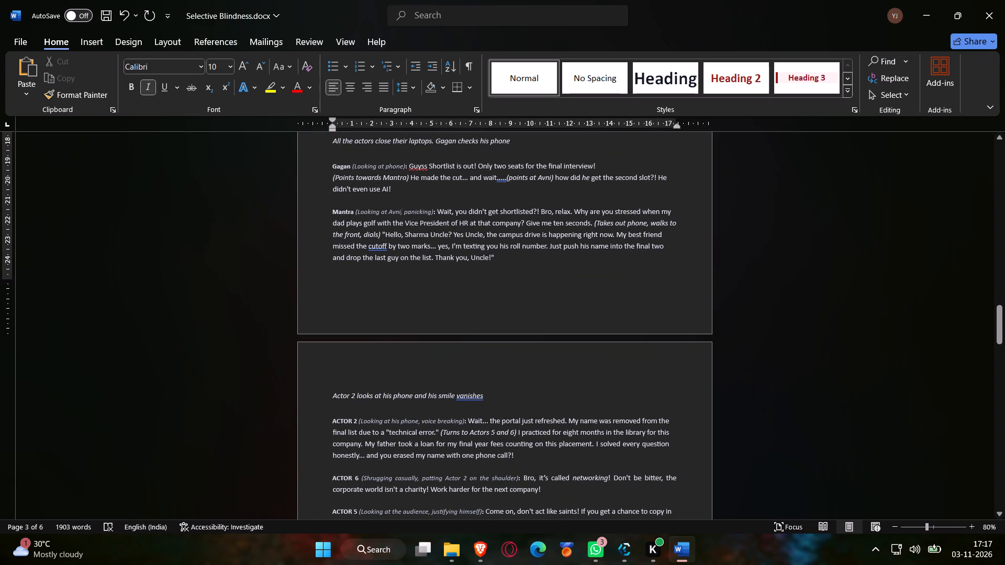
pyautogui.moveTo(357, 392); pyautogui.dragTo(340, 392)
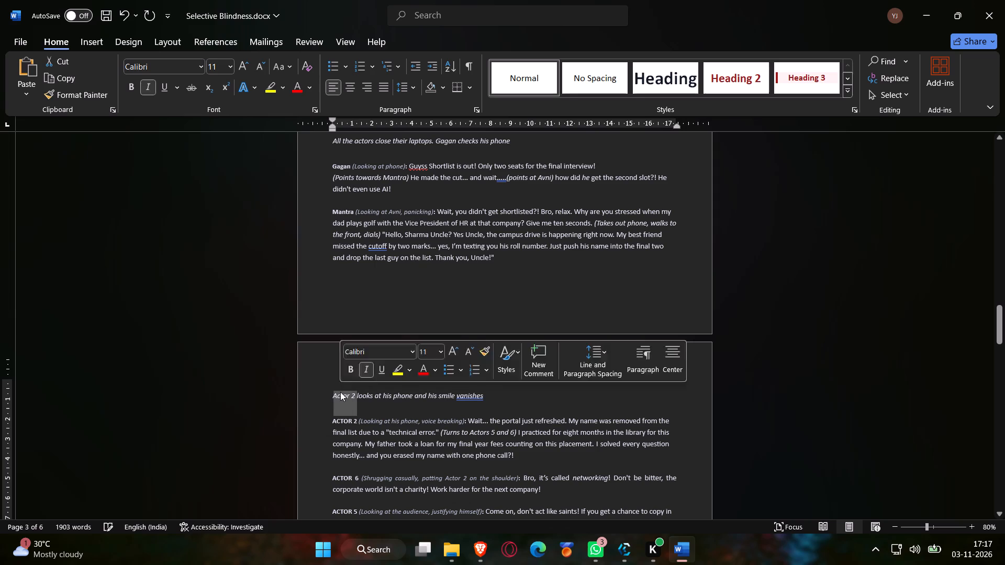
pyautogui.write('Avnin')
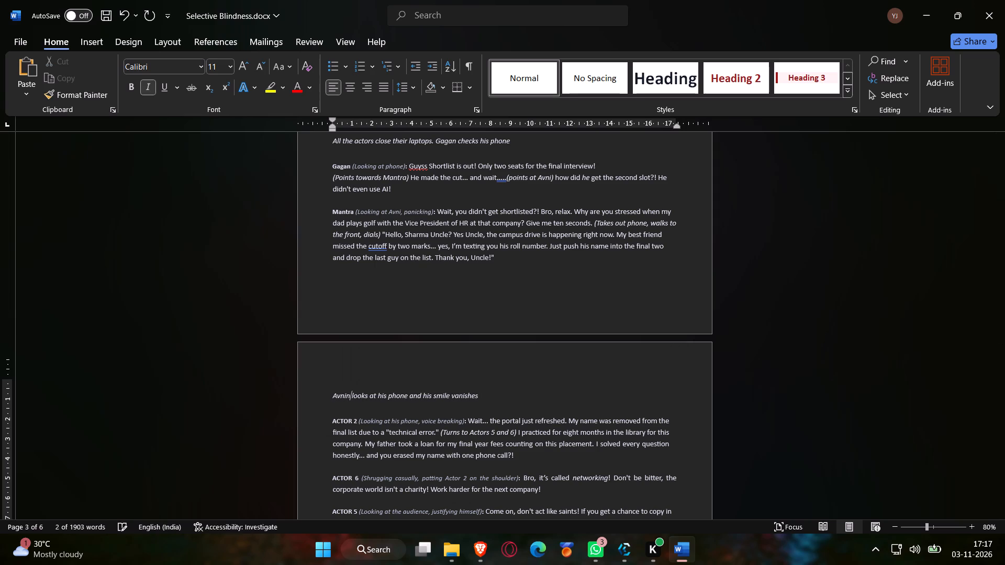
pyautogui.press('BackSpace')
pyautogui.press('space')
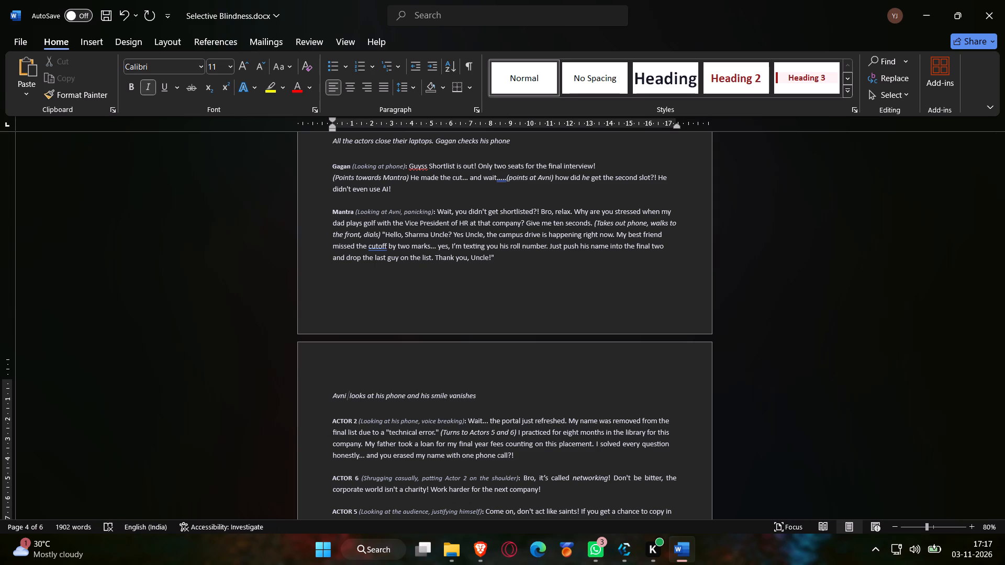
pyautogui.press('Delete')
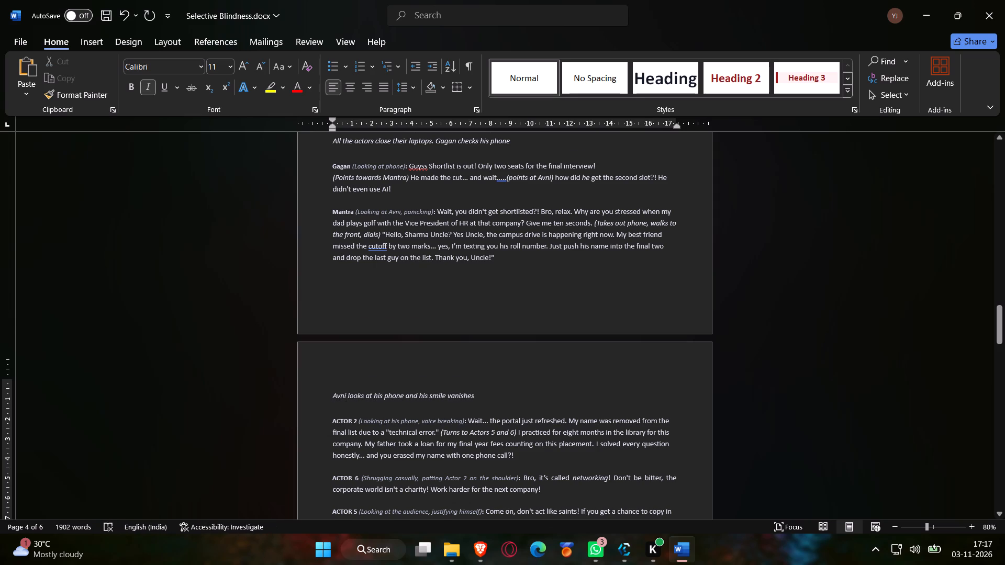
# Replace "ACTOR 2" with "Avni" on the "Wait... the portal just refreshed" speech.
pyautogui.scroll(-1, 347, 376)
pyautogui.moveTo(358, 395); pyautogui.dragTo(343, 394)
pyautogui.hotkey('shift', 'a')
pyautogui.write('vji')
pyautogui.press('BackSpace')
pyautogui.press('BackSpace')
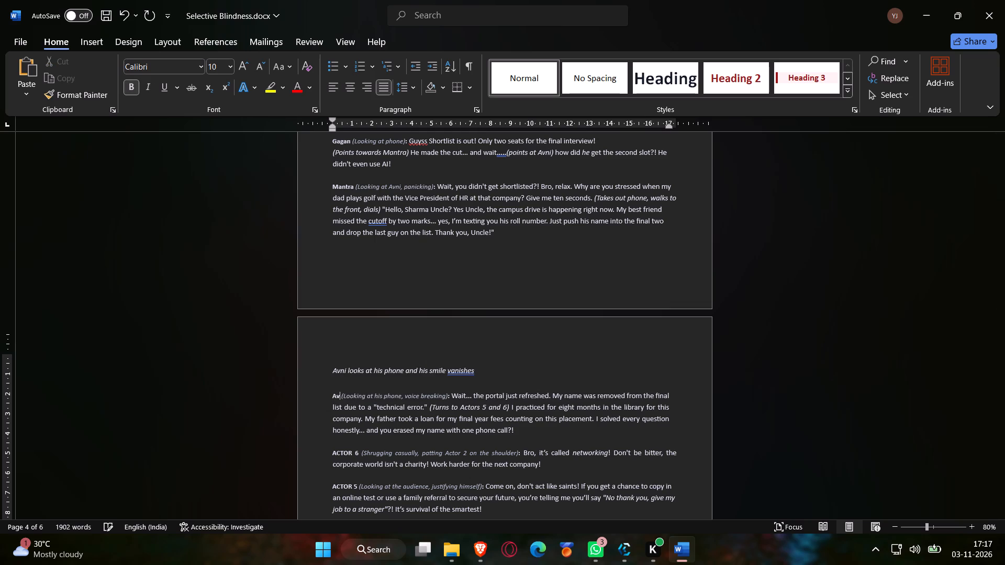
pyautogui.write('ni')
pyautogui.scroll(-2, 598, 273)
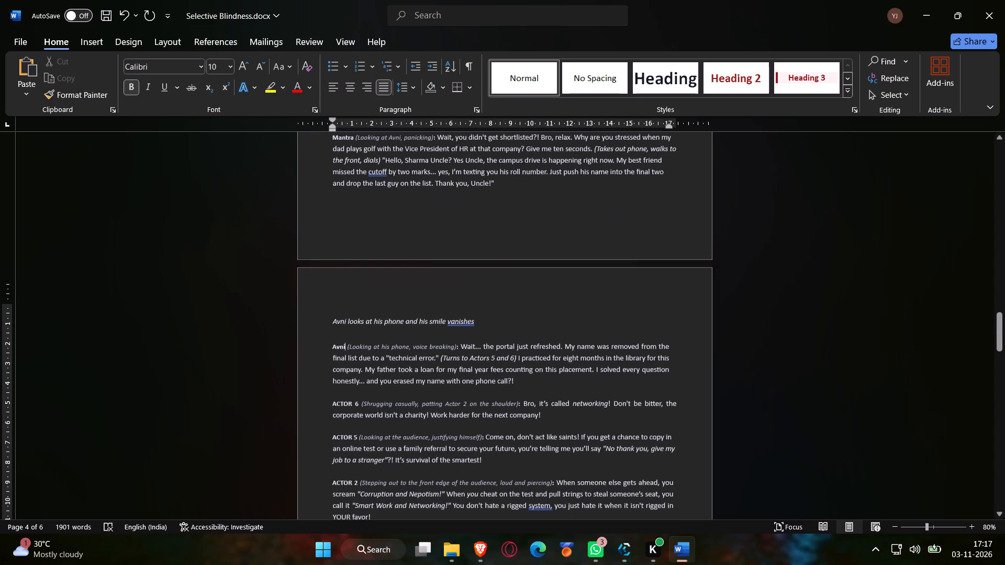
# Delete "patting Actor 2 on the shoulder" from the "Shrugging casually" direction, keeping the closing bracket.
pyautogui.moveTo(449, 402); pyautogui.dragTo(462, 402)
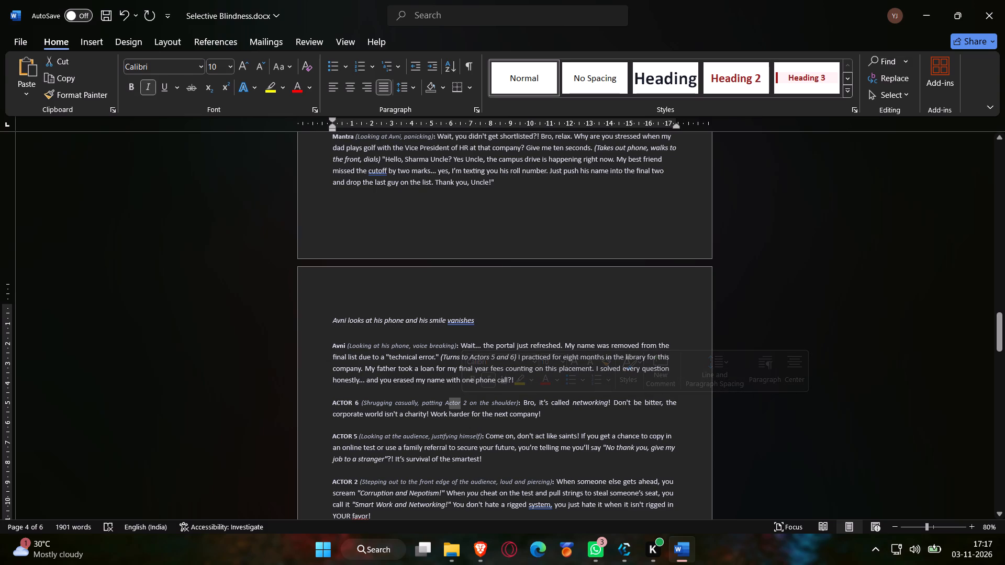
pyautogui.moveTo(419, 404); pyautogui.dragTo(504, 404)
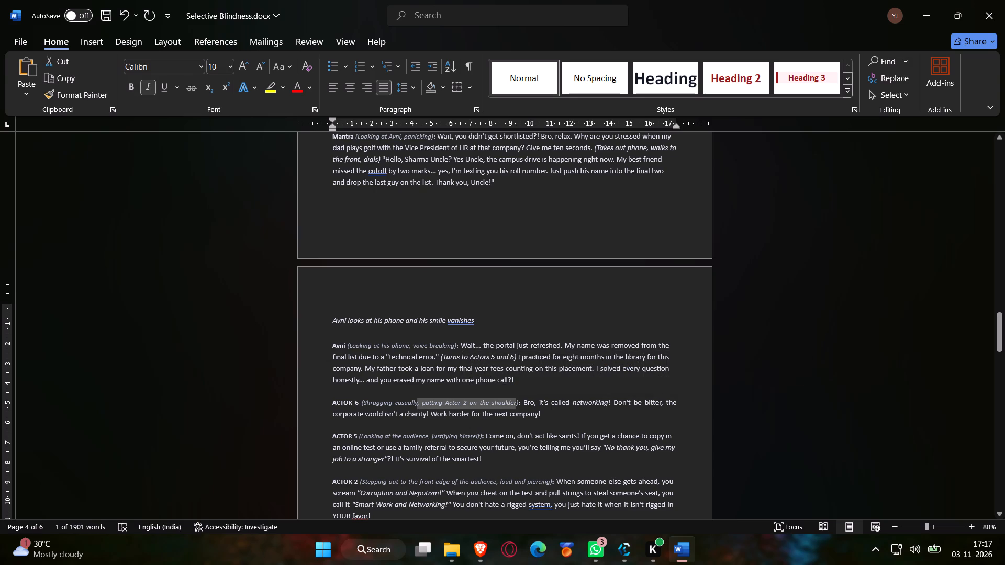
pyautogui.moveTo(504, 404); pyautogui.dragTo(507, 404)
pyautogui.press('BackSpace')
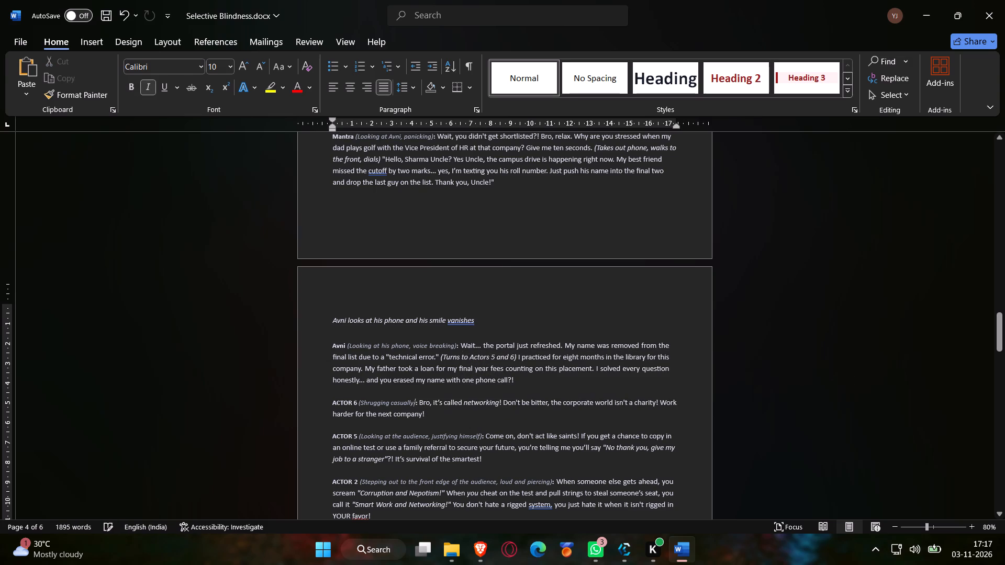
# Replace the "ACTOR 6" label with "Gagan" on the "Bro, it's called networking!" speech.
pyautogui.moveTo(356, 400); pyautogui.dragTo(344, 400)
pyautogui.moveTo(344, 400); pyautogui.dragTo(344, 400)
pyautogui.write('Gan')
pyautogui.press('BackSpace')
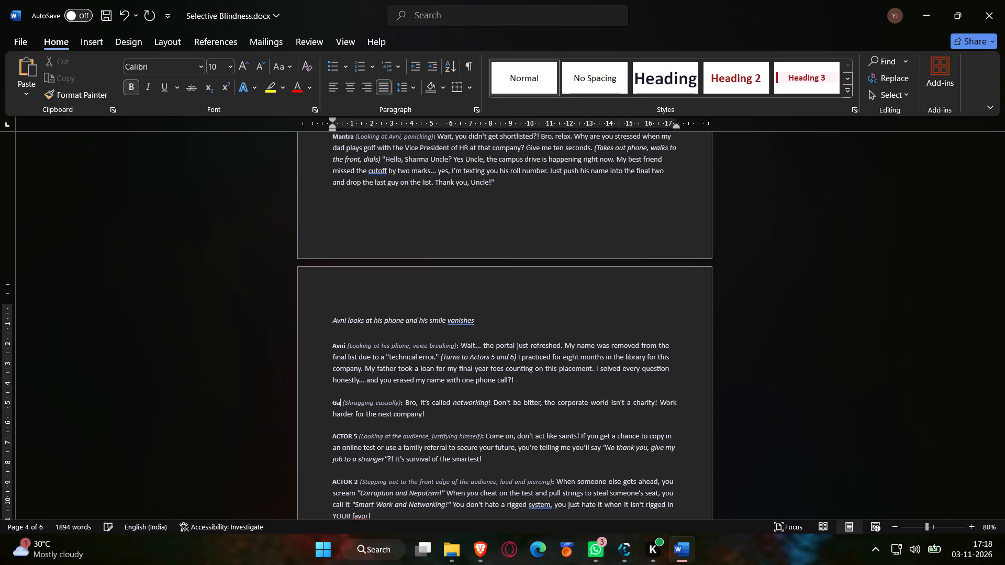
pyautogui.write('gan')
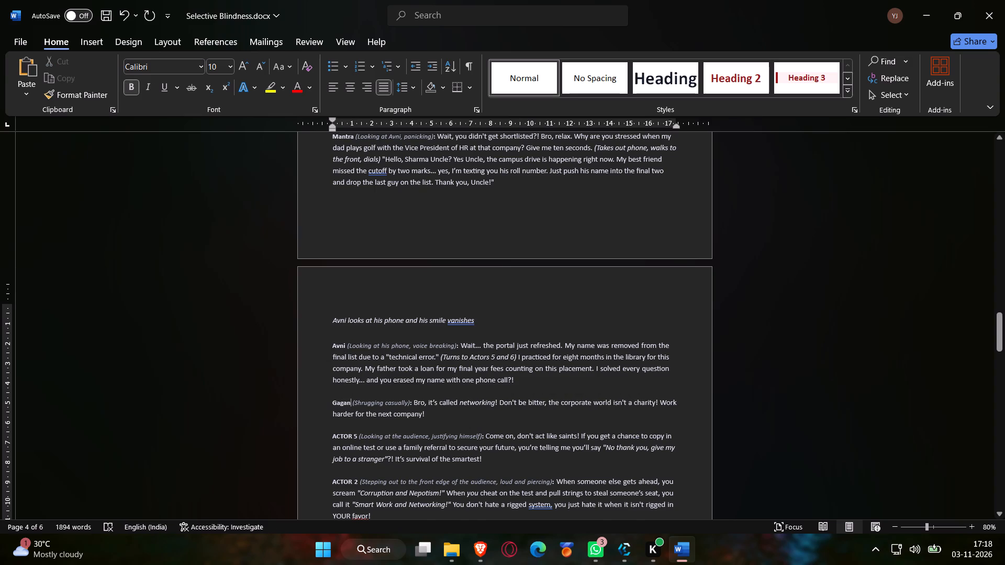
# Relabel the "Come on, don't act like saints!" speech as "Mantra" and the "When someone else gets ahead" speech as "Avni".
pyautogui.scroll(-1, 341, 437)
pyautogui.moveTo(356, 411); pyautogui.dragTo(343, 410)
pyautogui.write('Mantra')
pyautogui.scroll(-1, 342, 409)
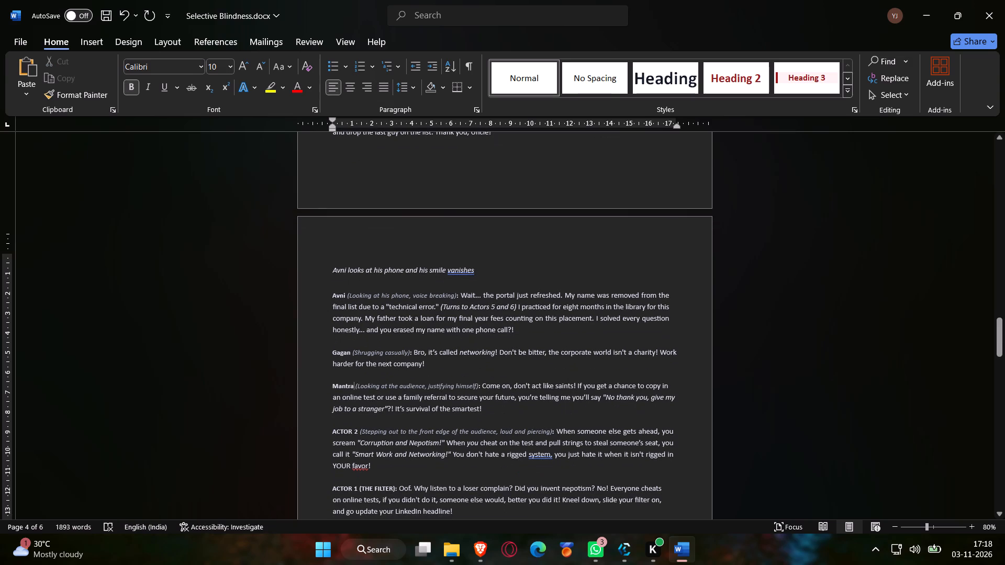
pyautogui.moveTo(356, 428); pyautogui.dragTo(346, 428)
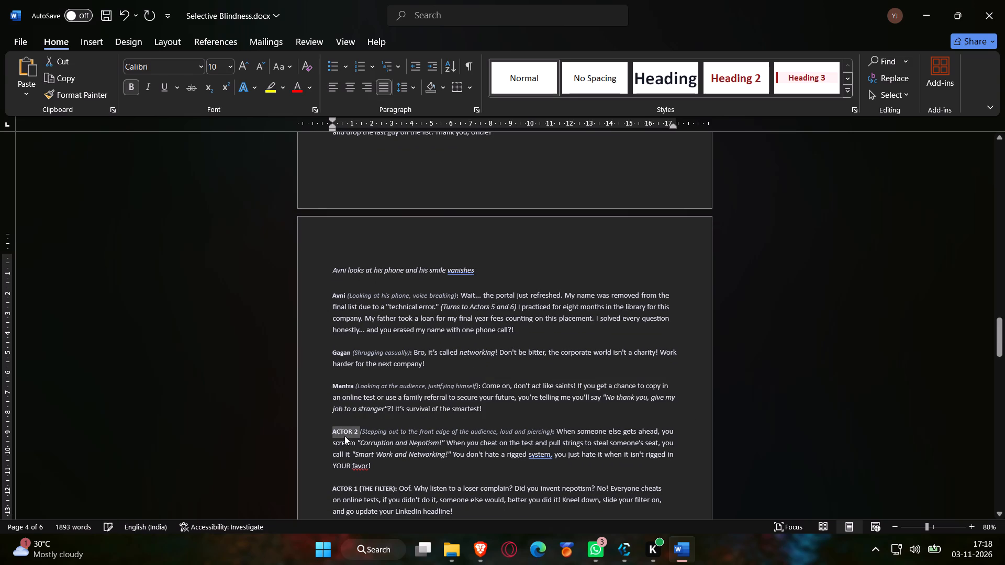
pyautogui.write('Avni')
# Replace "ACTOR 1" with "Armaan" before "(THE FILTER)" on the "Why listen to a loser complain?" speech.
pyautogui.scroll(-2, 350, 436)
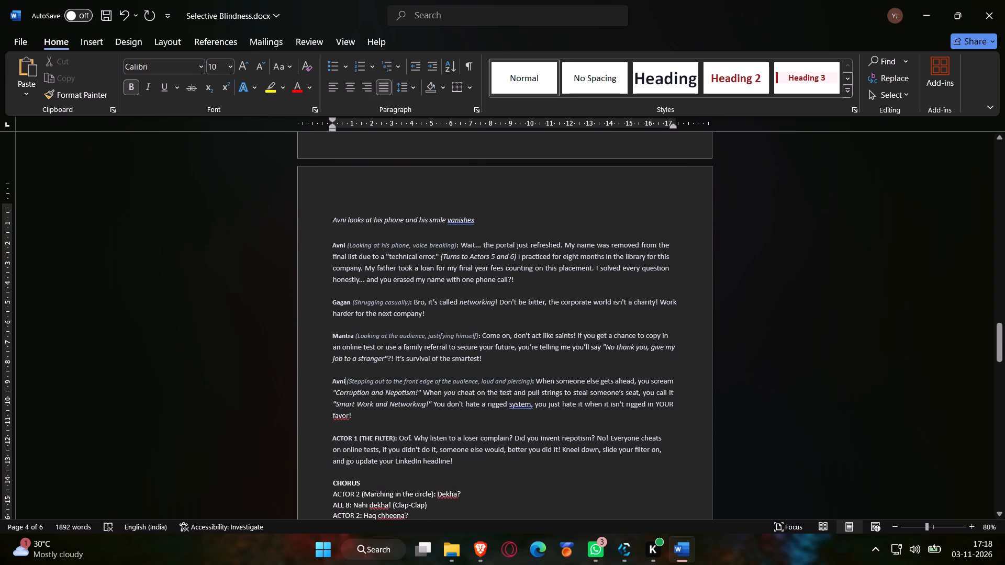
pyautogui.moveTo(336, 435); pyautogui.dragTo(356, 437)
pyautogui.write('Armaan')
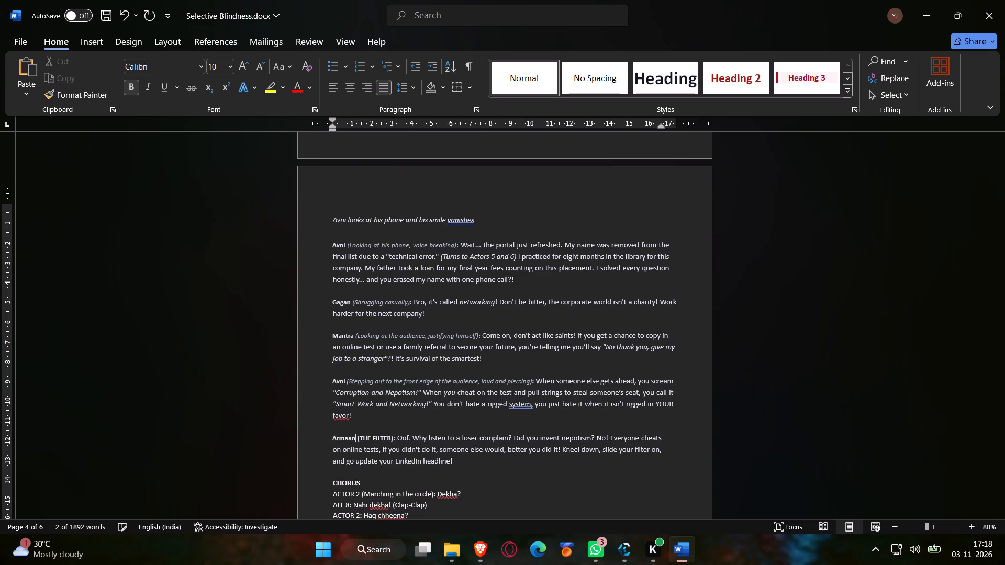
# In the Chorus after that speech, replace "ACTOR 2" with "Avni" on the "Dekha?" and "Haq chheena?" lines.
pyautogui.scroll(-1, 515, 411)
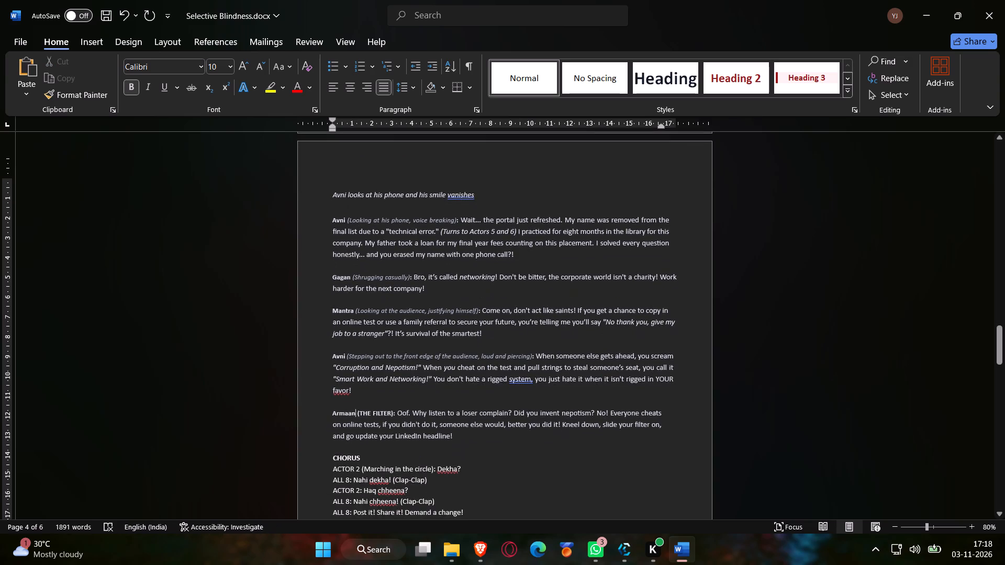
pyautogui.scroll(-2, 515, 411)
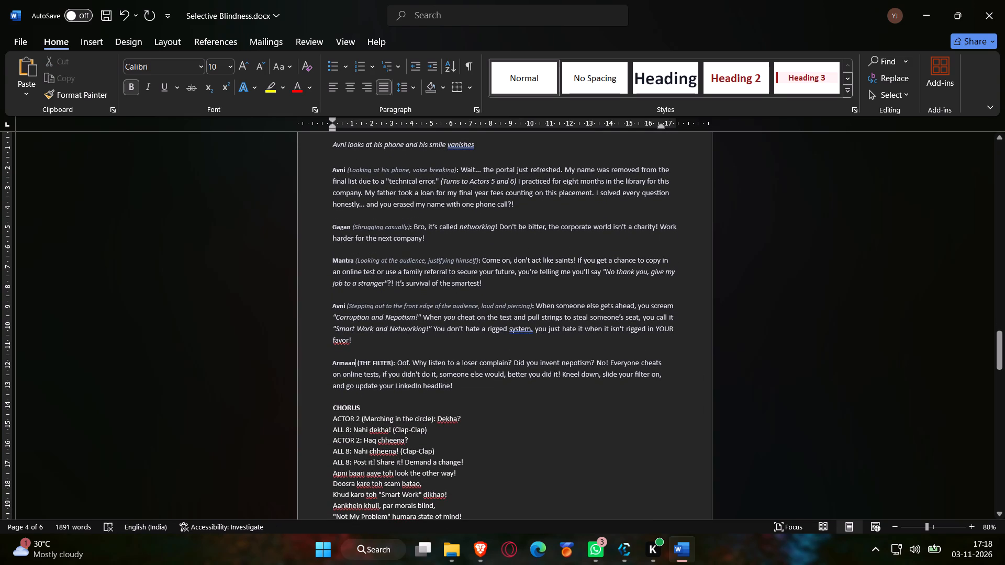
pyautogui.moveTo(360, 420); pyautogui.dragTo(347, 420)
pyautogui.write('Avni')
pyautogui.moveTo(337, 442); pyautogui.dragTo(338, 442)
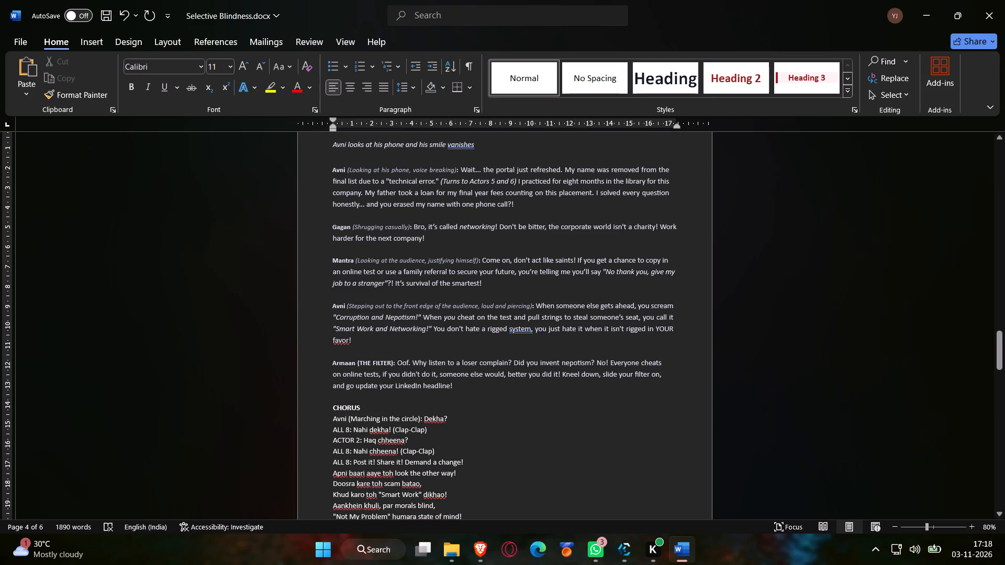
pyautogui.moveTo(338, 442); pyautogui.dragTo(359, 441)
pyautogui.write('Avni')
# In Act 3, replace "ACTOR 2" with "Avni" on the first SECURITY GUARD speech.
pyautogui.scroll(-15, 365, 443)
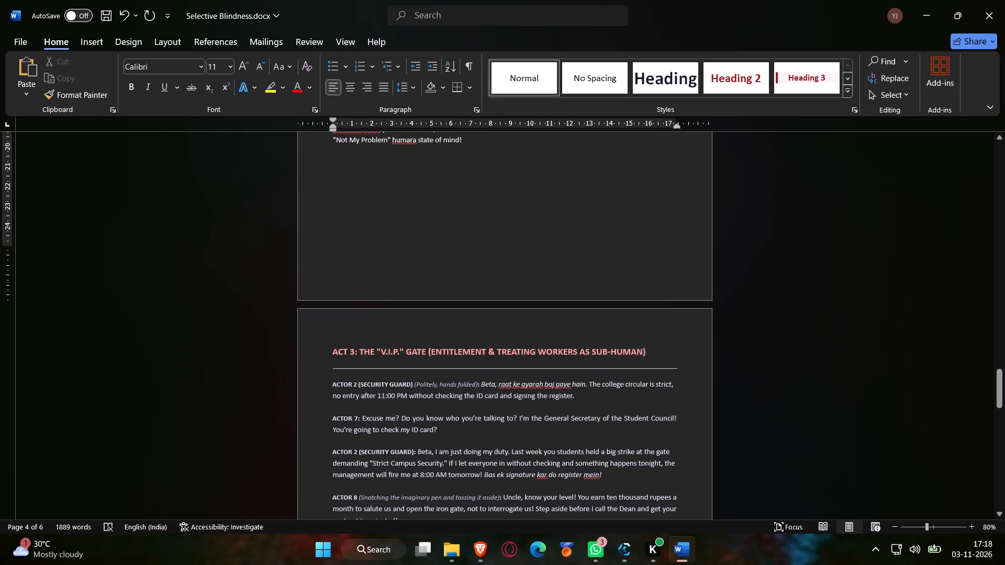
pyautogui.scroll(-1, 365, 443)
pyautogui.moveTo(356, 356); pyautogui.dragTo(341, 356)
pyautogui.write('Avni')
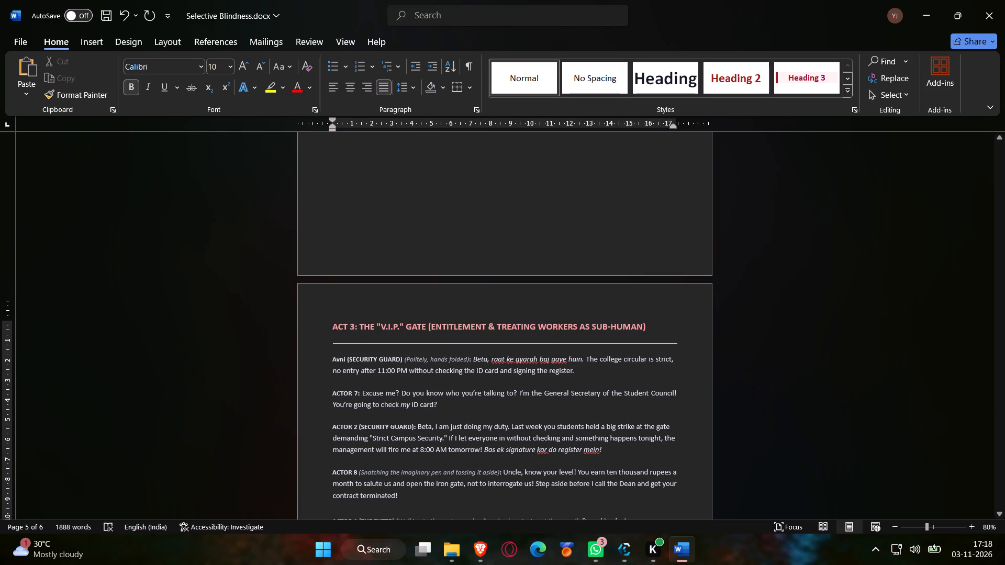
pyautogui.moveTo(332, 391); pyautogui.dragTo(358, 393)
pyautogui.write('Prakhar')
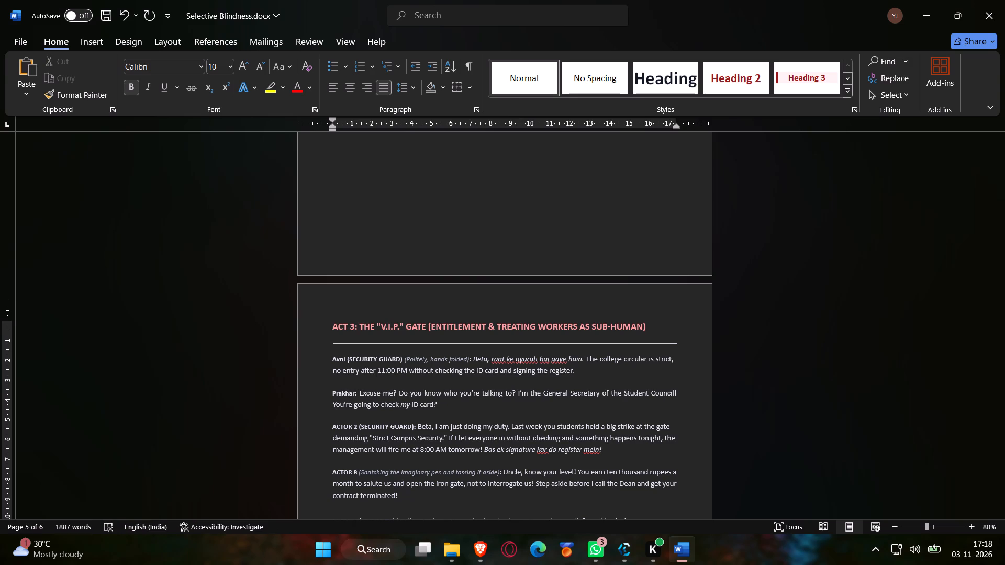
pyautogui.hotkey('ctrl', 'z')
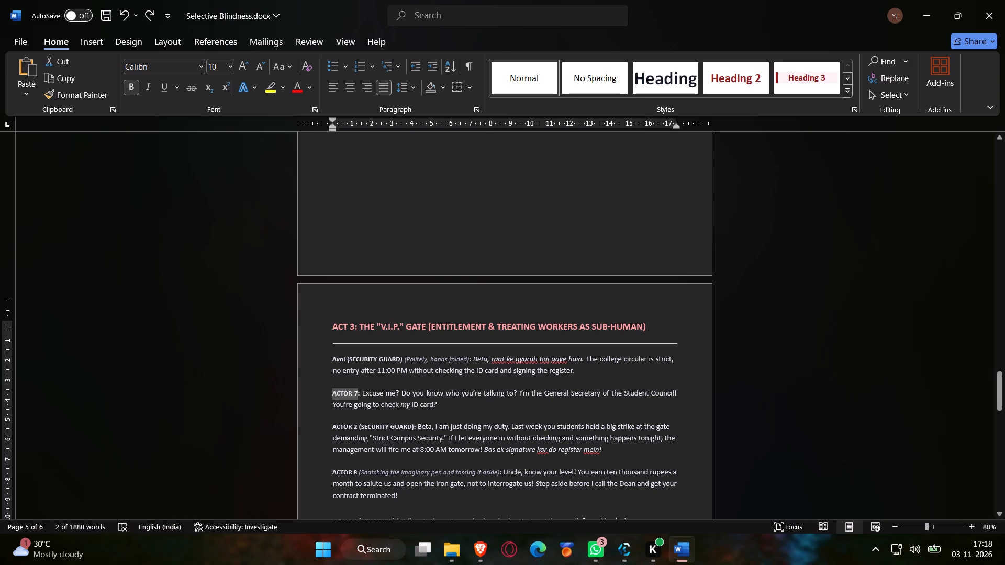
# Replace the "ACTOR 8" label with "Atharva" on the "Uncle, know your level!" speech.
pyautogui.moveTo(357, 468); pyautogui.dragTo(344, 468)
pyautogui.hotkey('shift', 'a')
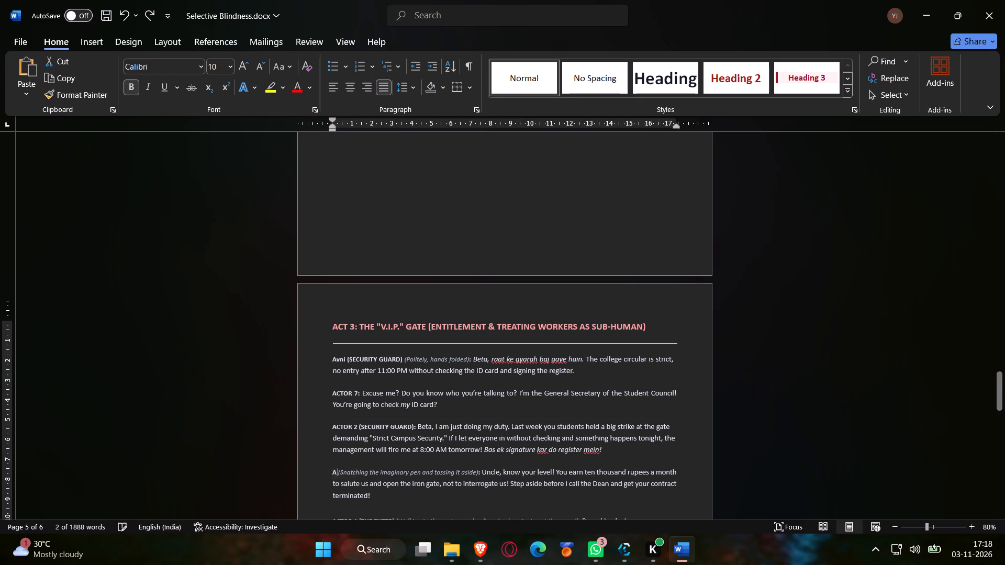
pyautogui.write('tharva')
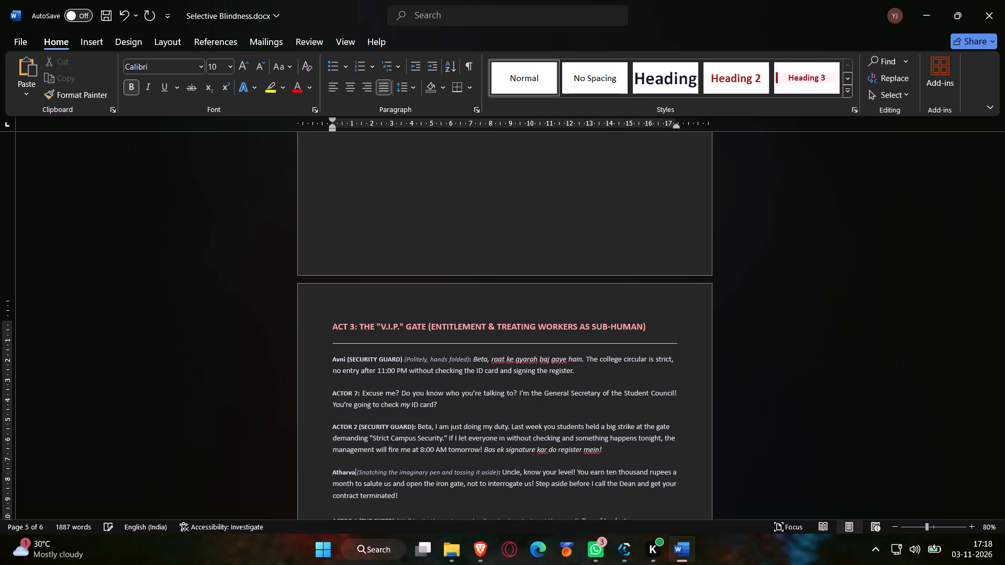
# Replace "ACTOR 1" with "Armaan" before "(THE FILTER)" on the "Bravo! Look at my masterpiece!" speech.
pyautogui.scroll(-2, 346, 466)
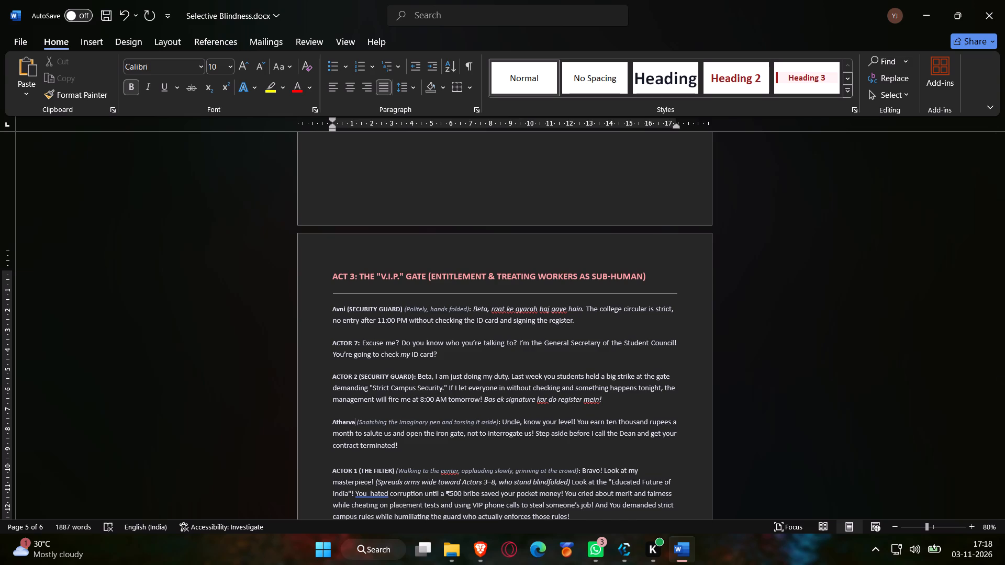
pyautogui.scroll(-1, 346, 466)
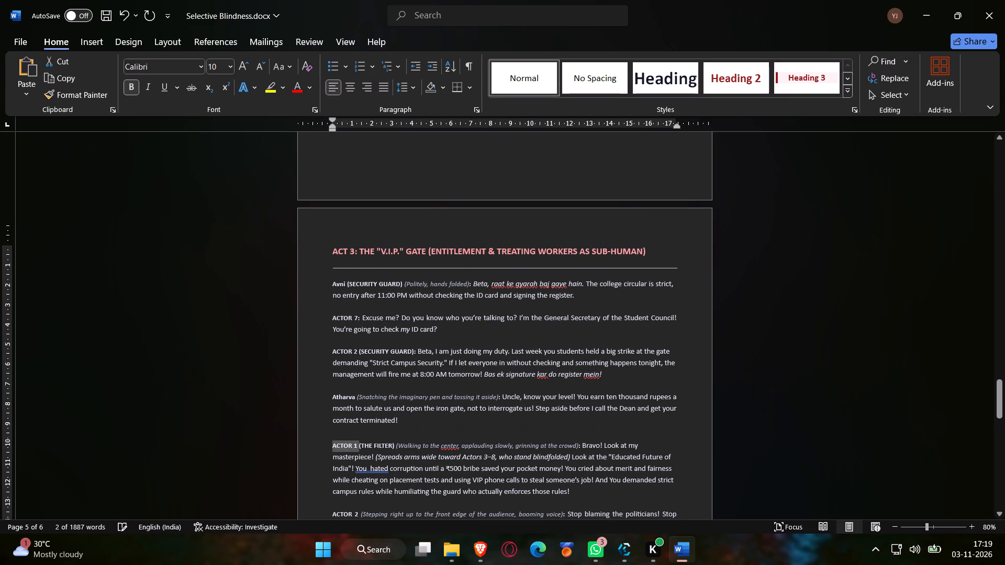
pyautogui.press('a')
pyautogui.write('rmaan')
# Replace the "ACTOR 2" label with "Avni", only the first letter capitalised, on the "Stop blaming the politicians!" speech.
pyautogui.scroll(-2, 356, 451)
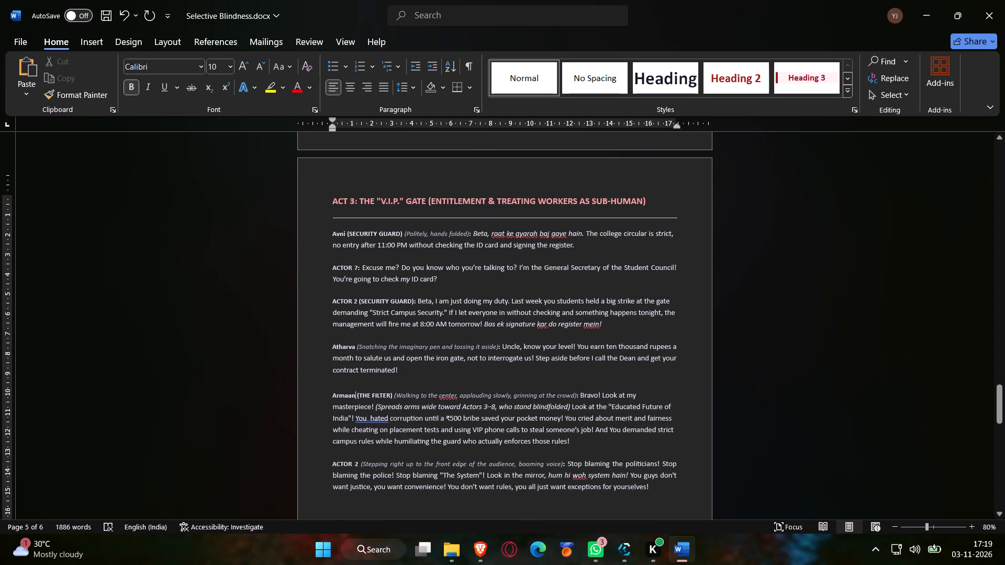
pyautogui.scroll(-1, 363, 443)
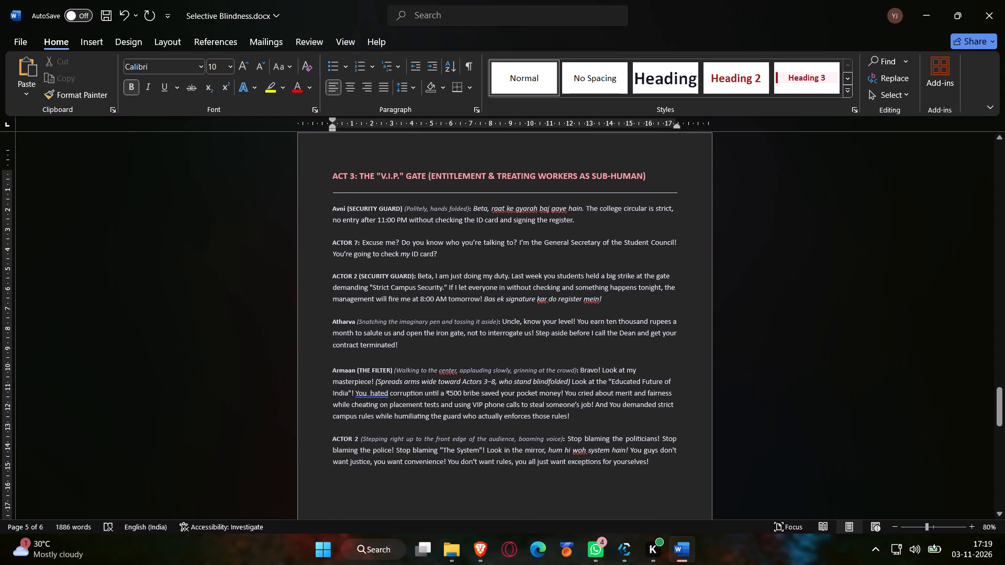
pyautogui.moveTo(358, 436); pyautogui.dragTo(351, 436)
pyautogui.moveTo(351, 436); pyautogui.dragTo(346, 436)
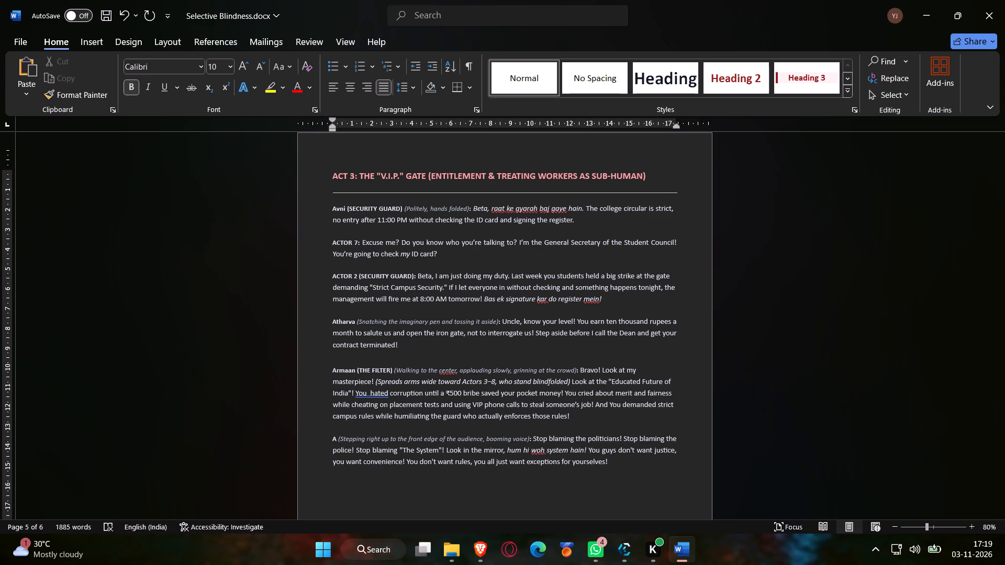
pyautogui.write('VNI')
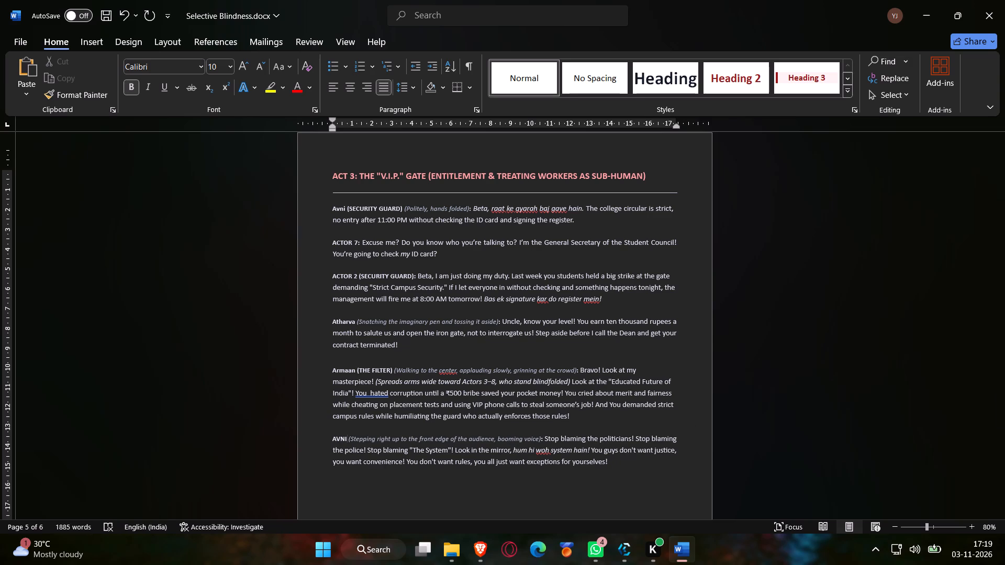
pyautogui.press('BackSpace')
pyautogui.press('BackSpace')
pyautogui.press('=')
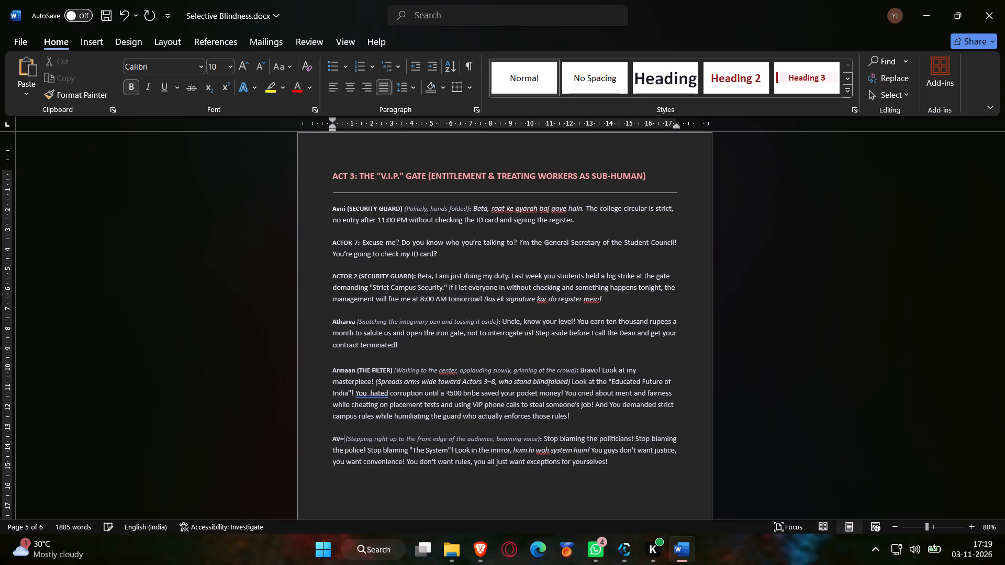
pyautogui.press('BackSpace')
pyautogui.press('BackSpace')
pyautogui.write('vni')
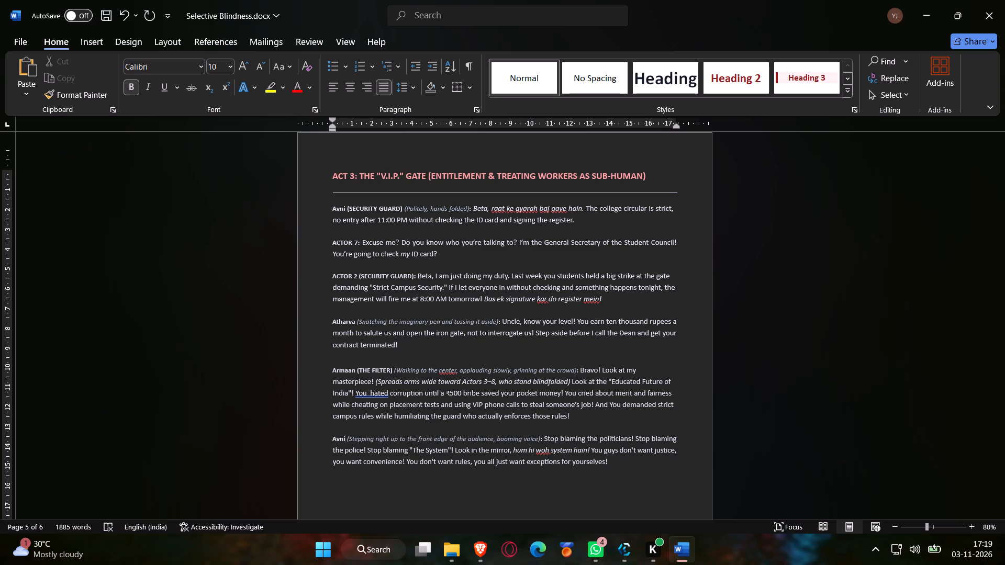
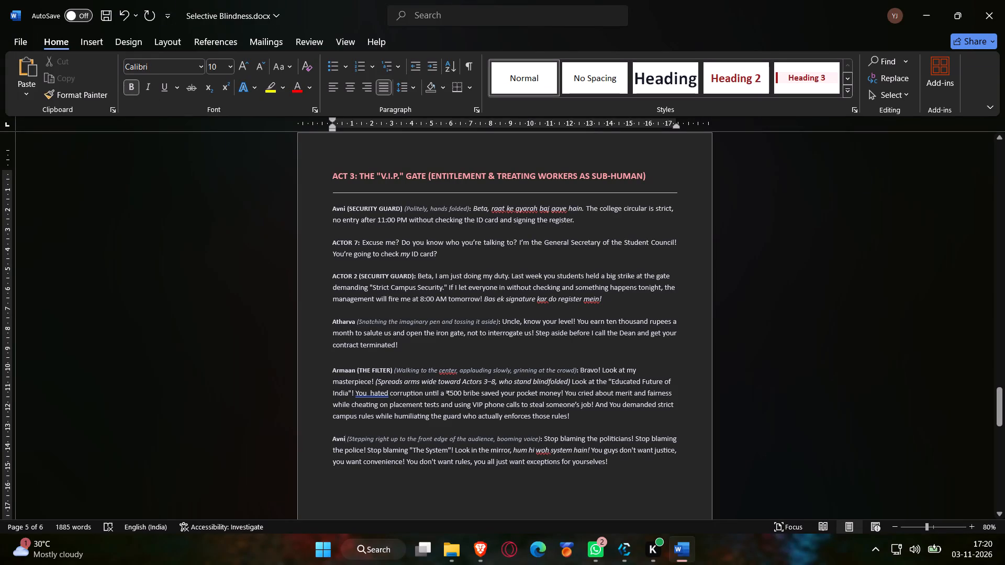
# Accept the suggested spacing correction for "You hated" in Armaan's "Bravo!" speech in Act 3.
pyautogui.click(368, 395)
pyautogui.rightClick(368, 395)
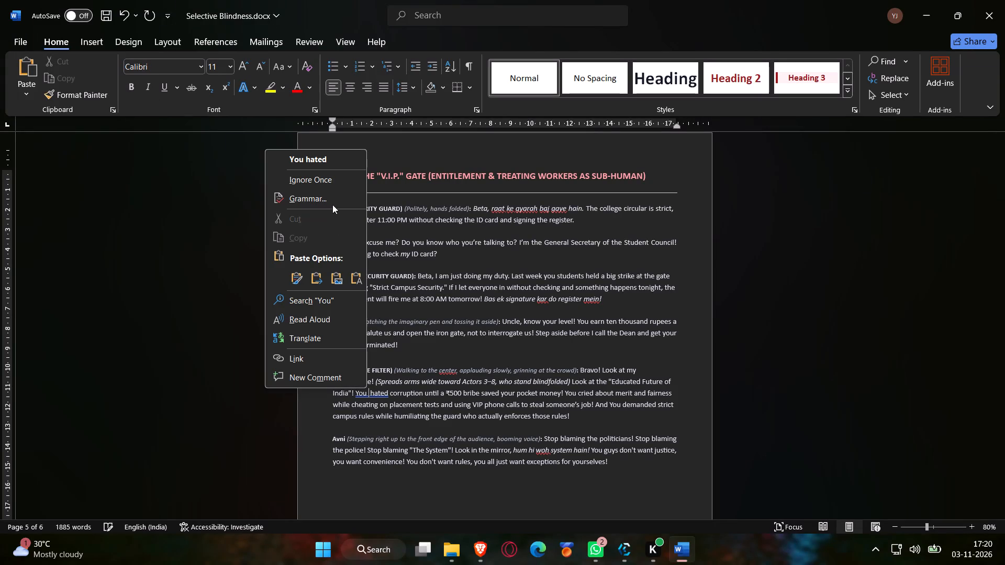
pyautogui.click(332, 166)
# In the Outro, replace "ACTOR 1" with "Armaan" before "(THE FILTER)" on the "Wait—what are you doing?!" speech.
pyautogui.scroll(-5, 417, 278)
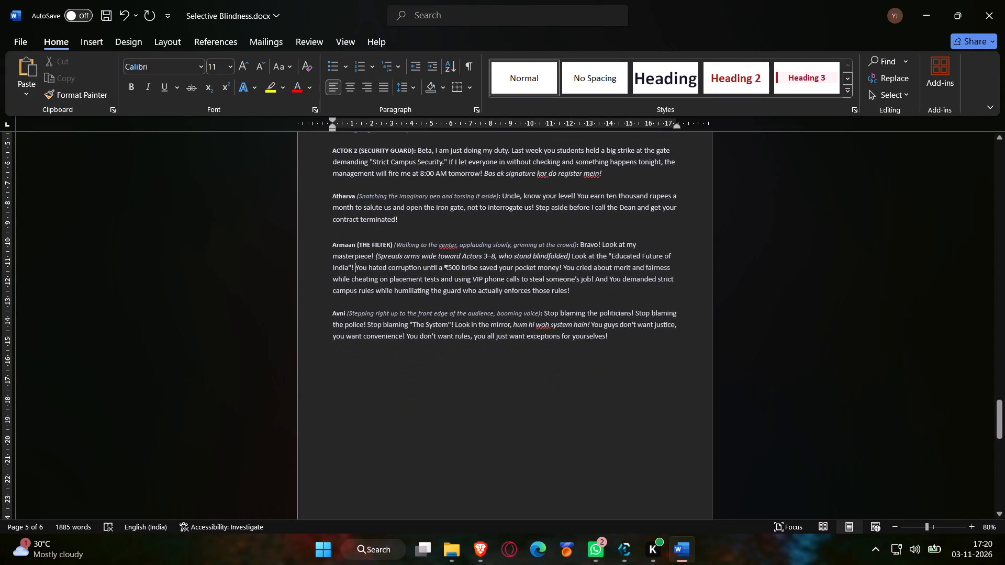
pyautogui.scroll(-13, 417, 281)
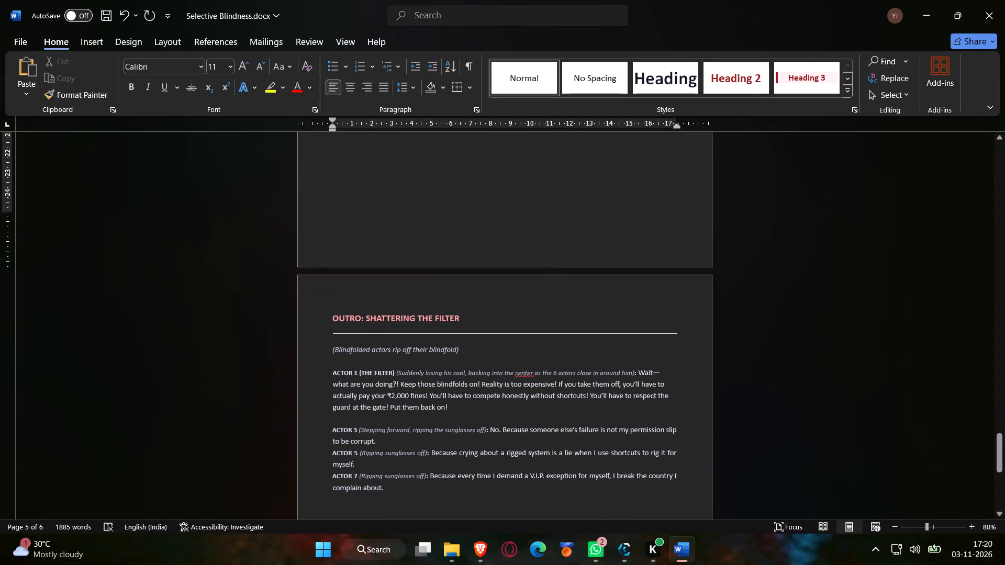
pyautogui.moveTo(356, 371); pyautogui.dragTo(348, 371)
pyautogui.moveTo(348, 371); pyautogui.dragTo(345, 370)
pyautogui.write('Arman')
pyautogui.press('BackSpace')
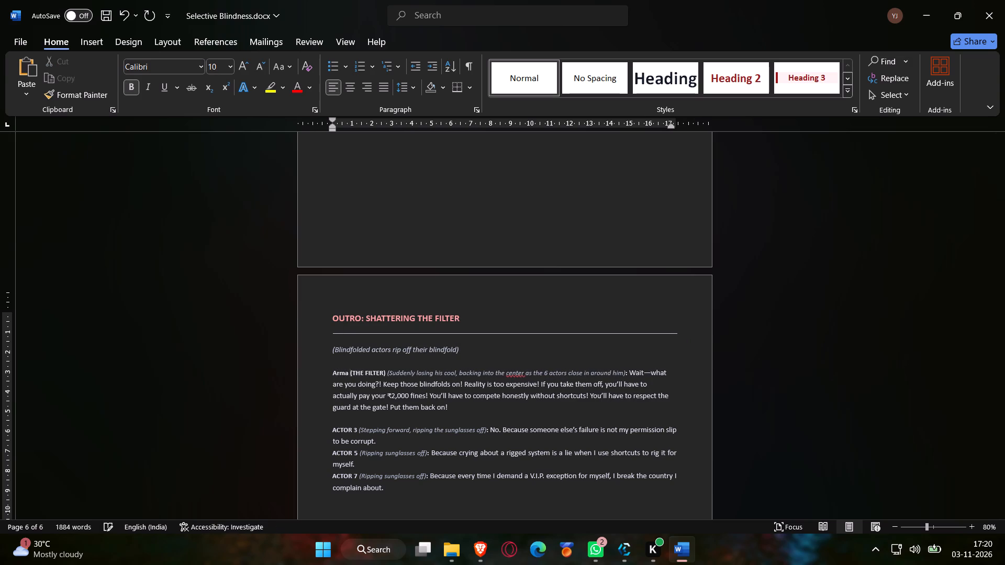
pyautogui.write('an')
# Replace the "ACTOR 3" label with "Prakhar" on the Outro line about someone else's failure.
pyautogui.click(358, 432)
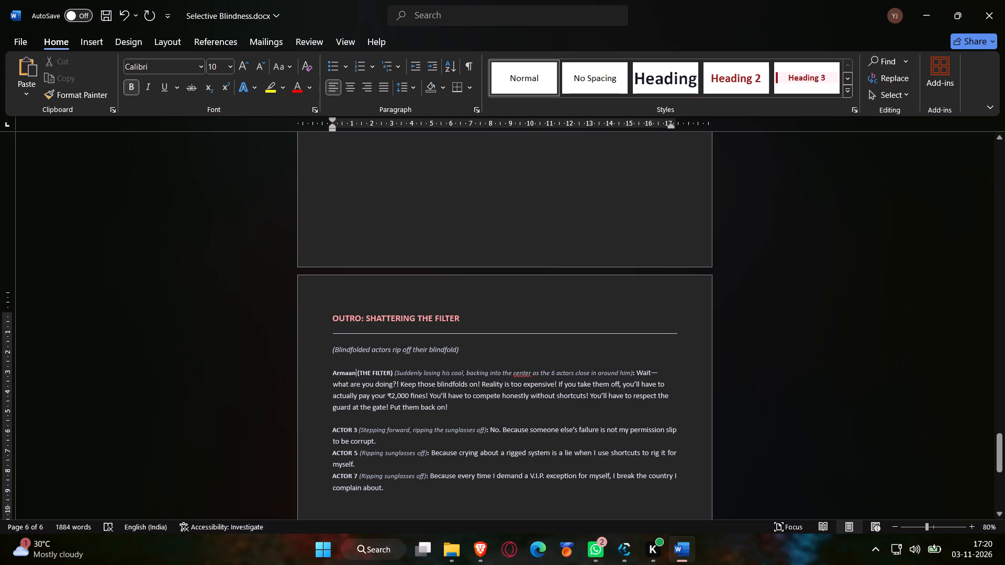
pyautogui.press('Left')
pyautogui.hotkey('ctrl', 'shift', 'Left')
pyautogui.hotkey('ctrl', 'shift', 'Left')
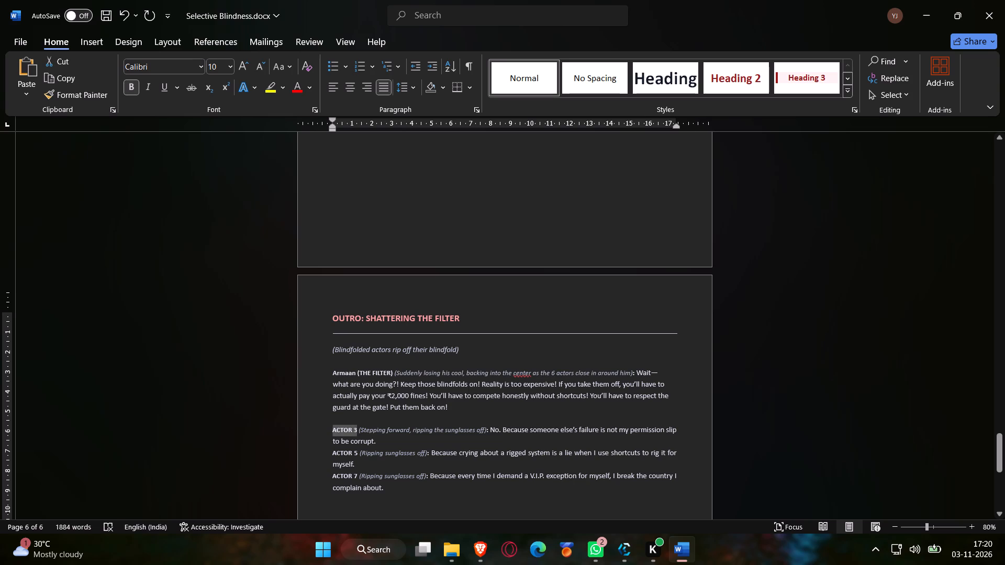
pyautogui.write('Prakhar')
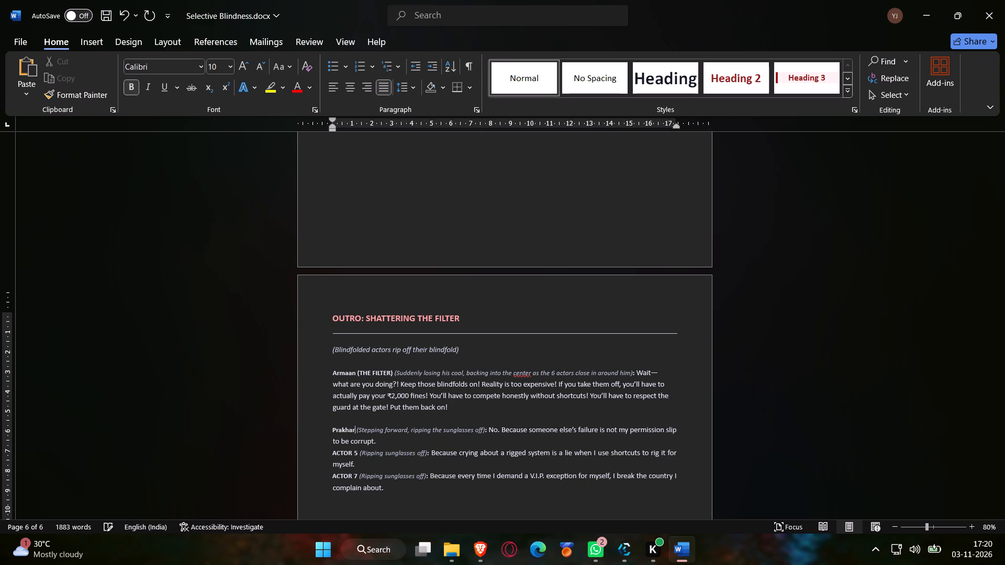
# Replace the "ACTOR 5" label with "Mantra" on the Outro line about crying about a rigged system.
pyautogui.click(357, 456)
pyautogui.hotkey('ctrl', 'shift', 'Left')
pyautogui.hotkey('ctrl', 'shift', 'Left')
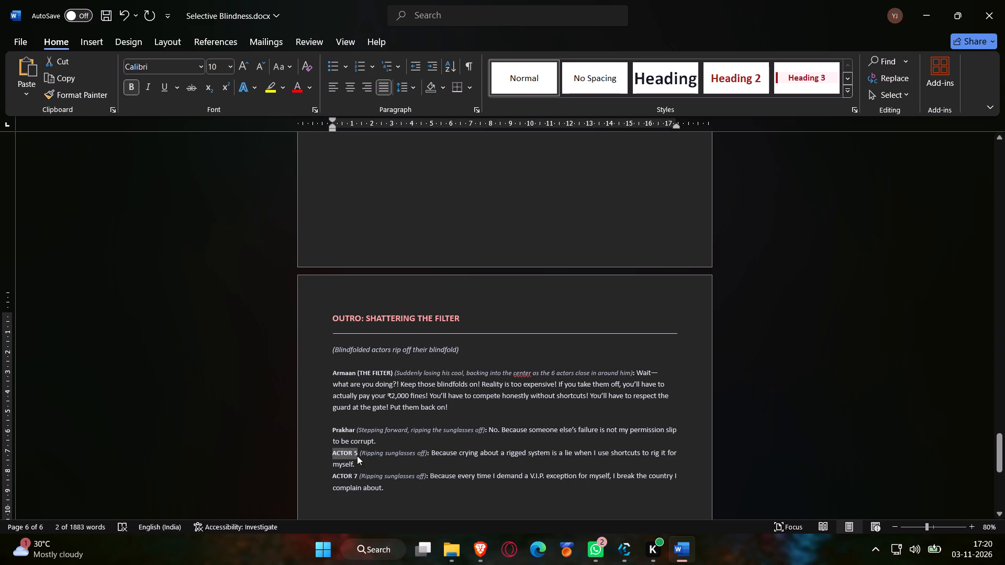
pyautogui.write('Mantra')
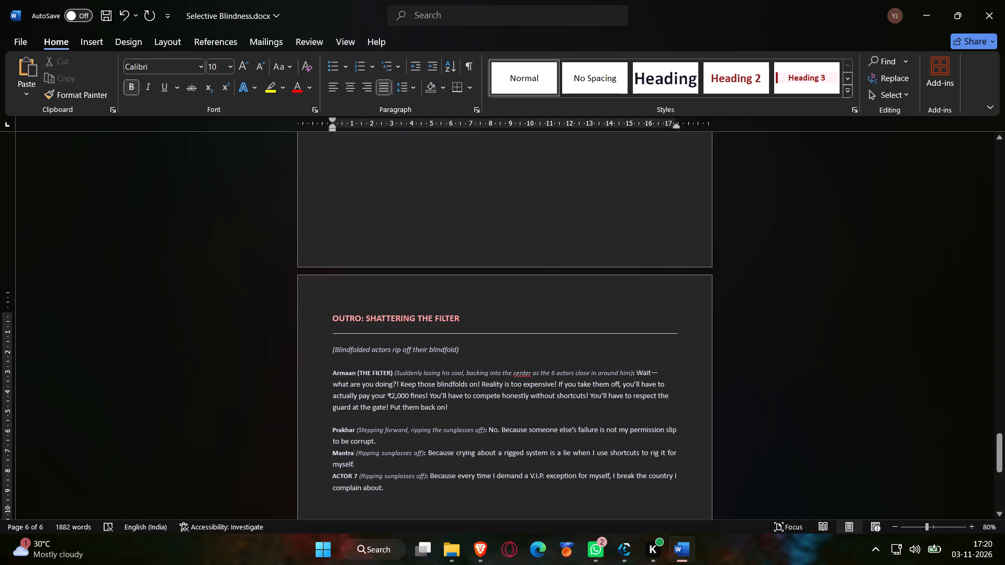
# Replace the "ACTOR 7" label with "Atharva" on the Outro line about demanding a V.I.P. exception.
pyautogui.scroll(-1, 367, 346)
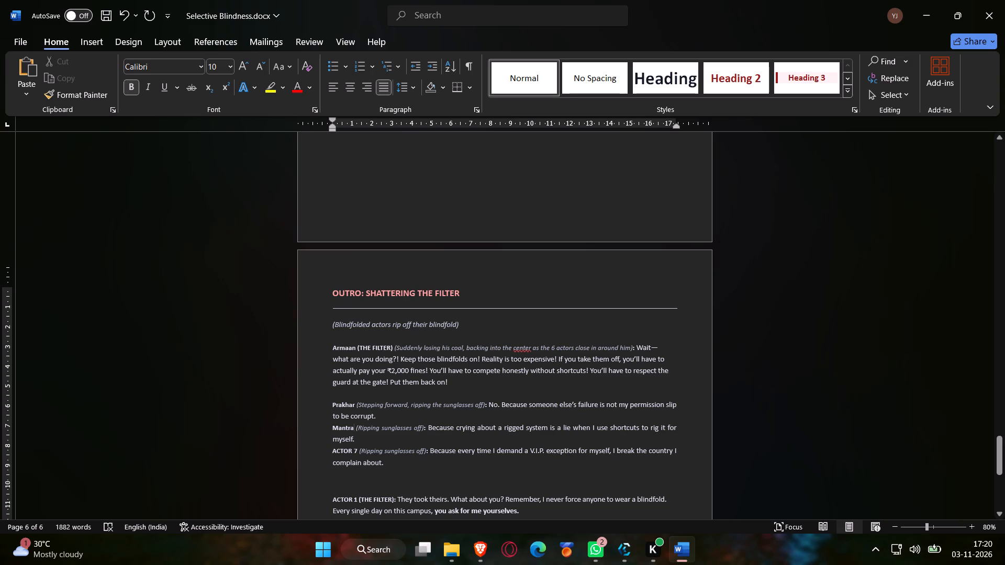
pyautogui.scroll(-1, 331, 453)
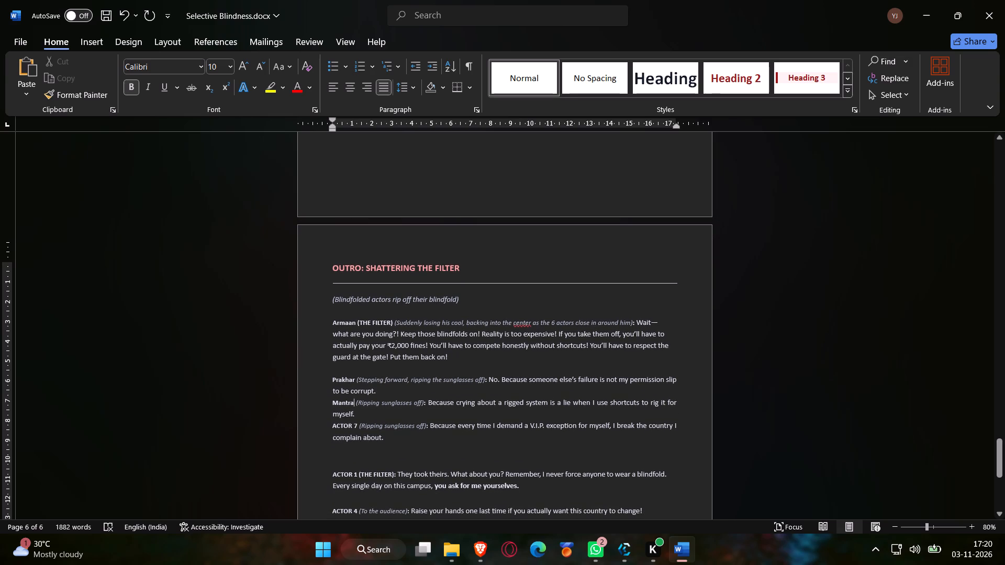
pyautogui.moveTo(332, 426); pyautogui.dragTo(344, 426)
pyautogui.moveTo(344, 426); pyautogui.dragTo(356, 428)
pyautogui.write('Atharva')
# Replace "ACTOR 1" with "Armaan" before "(THE FILTER)" on the "They took theirs. What about you?" speech.
pyautogui.scroll(-1, 378, 448)
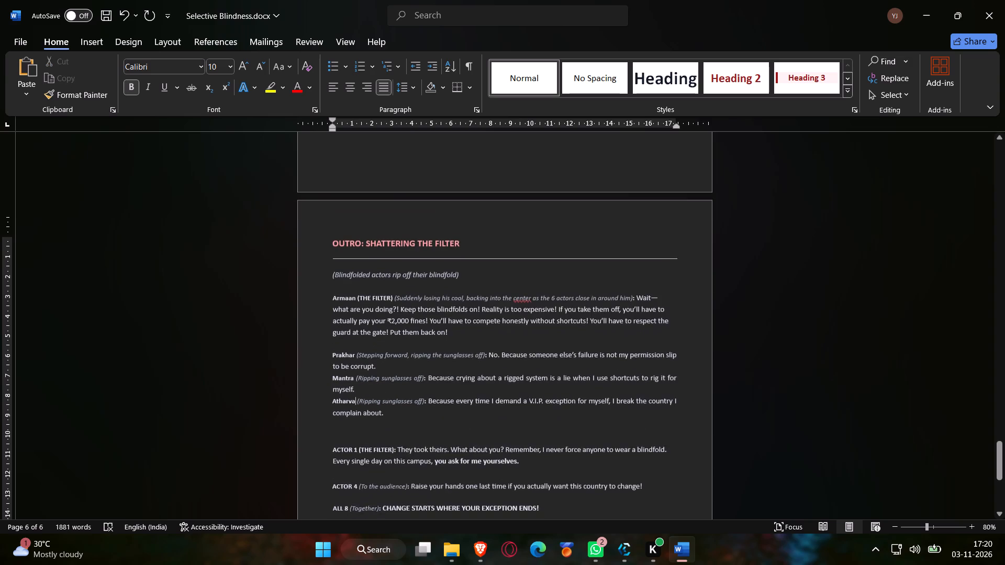
pyautogui.scroll(-1, 378, 448)
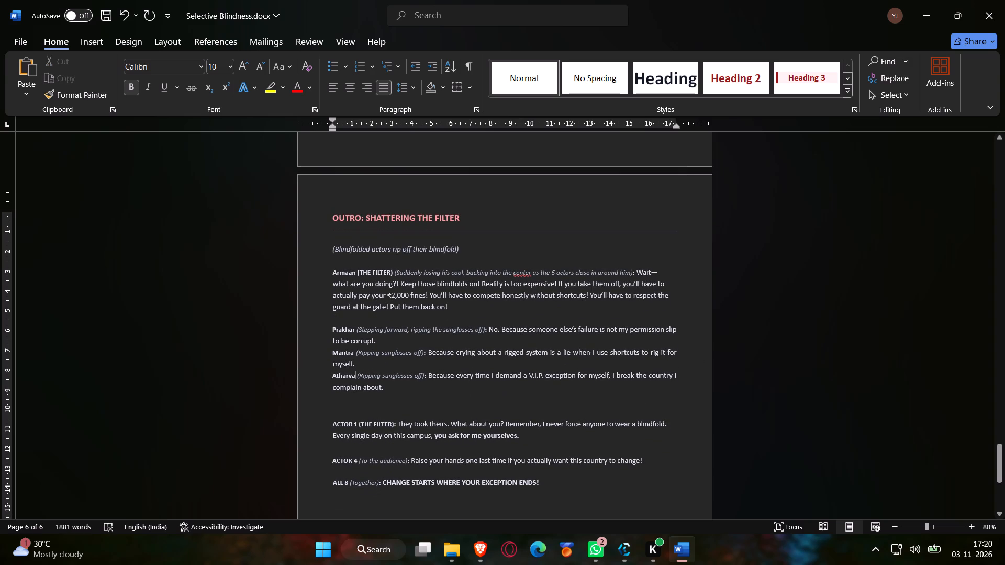
pyautogui.moveTo(356, 422); pyautogui.dragTo(345, 422)
pyautogui.write('Armaa')
pyautogui.press('n')
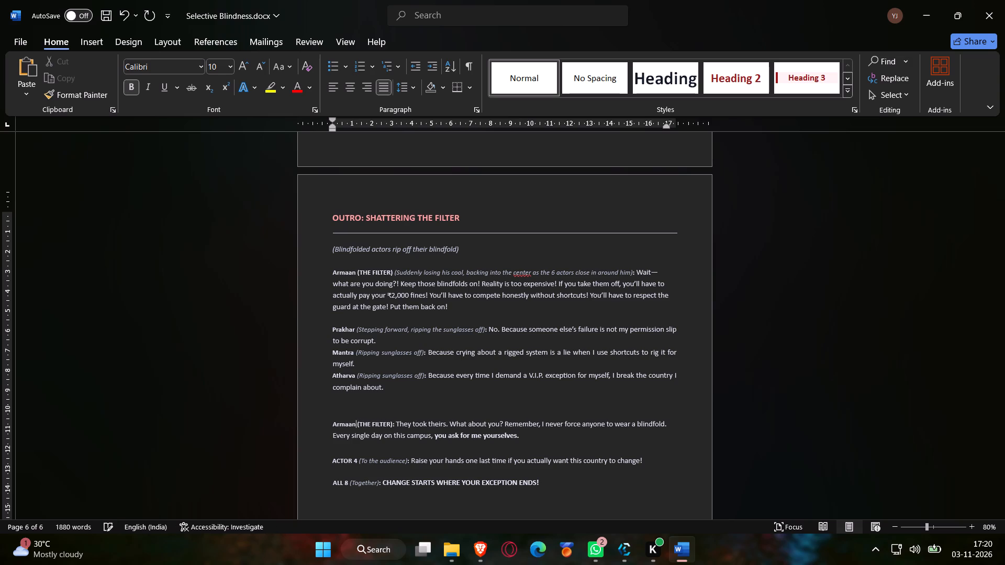
# Replace the "ACTOR 4" label with "Avni" on the "Raise your hands one last time" line to the audience.
pyautogui.scroll(-1, 341, 437)
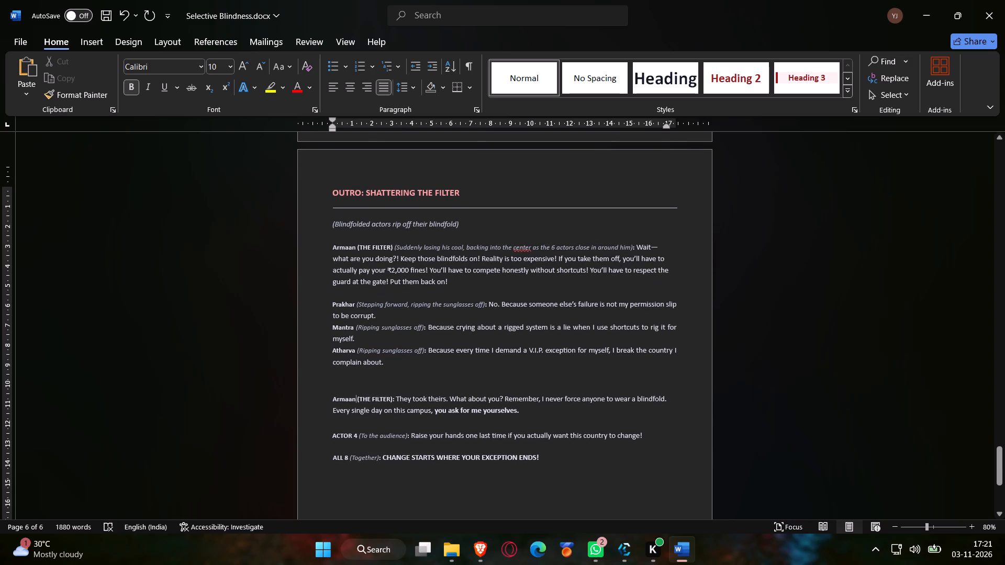
pyautogui.moveTo(356, 435); pyautogui.dragTo(348, 434)
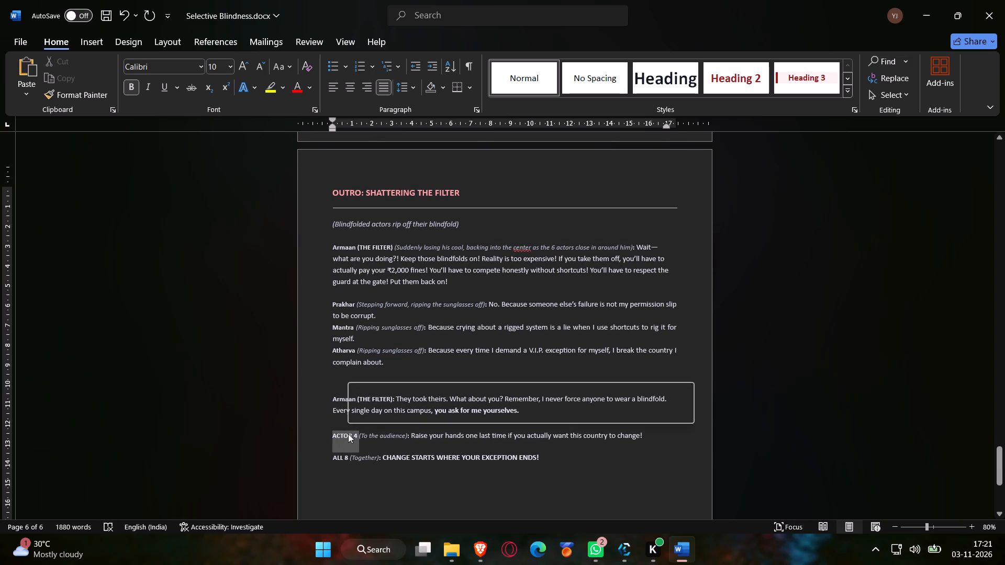
pyautogui.write('Avni')
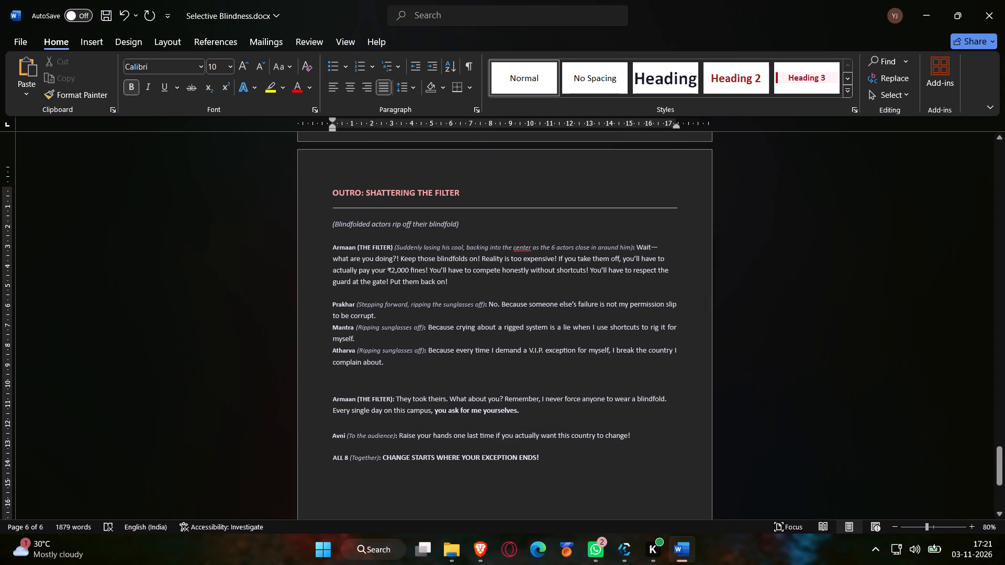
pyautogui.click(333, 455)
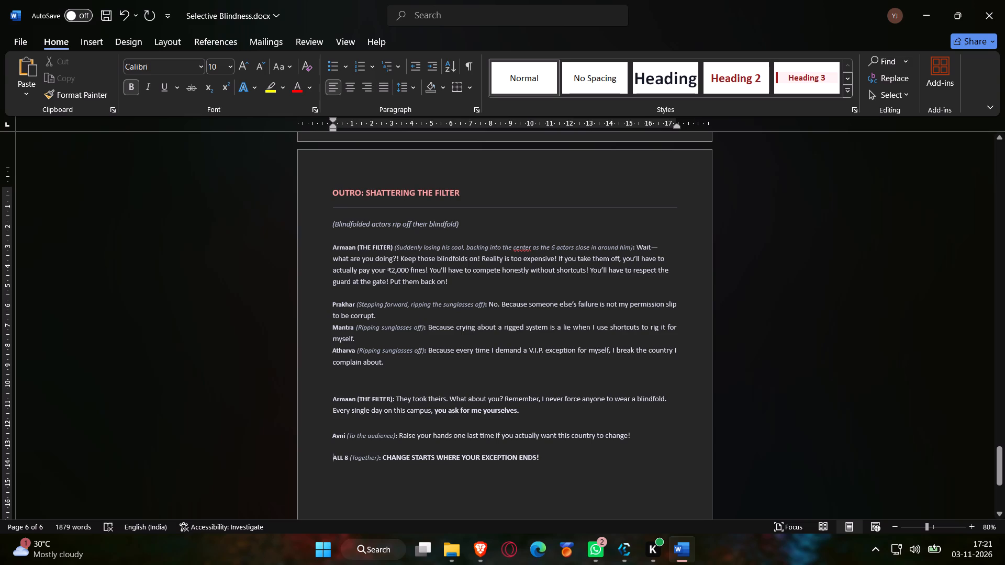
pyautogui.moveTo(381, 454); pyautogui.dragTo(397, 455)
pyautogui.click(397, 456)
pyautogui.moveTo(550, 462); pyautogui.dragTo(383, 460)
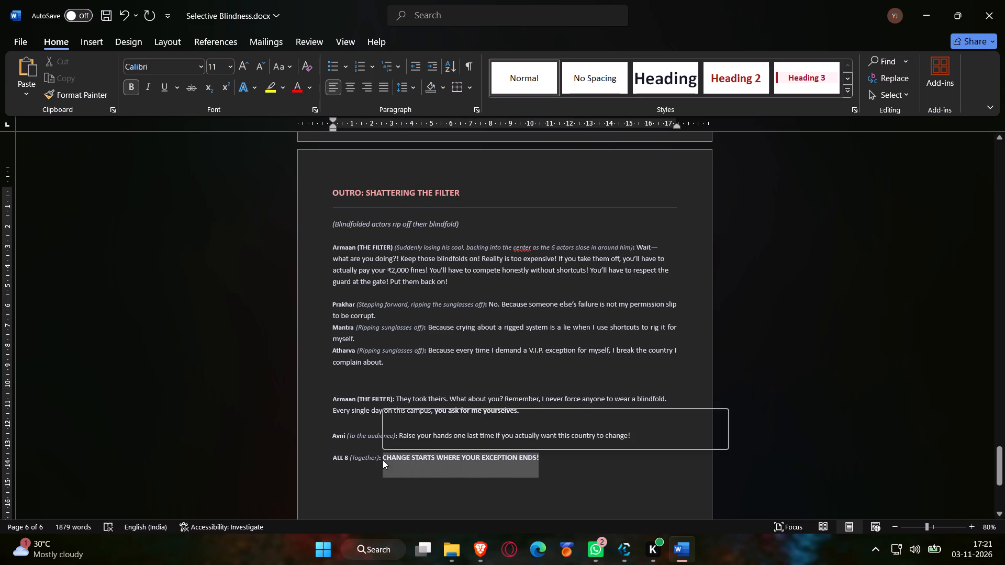
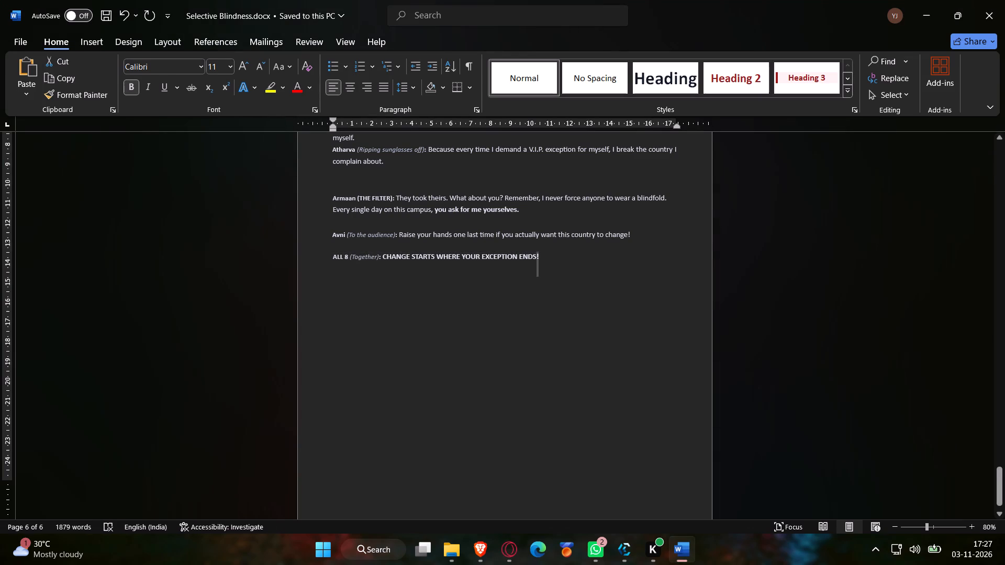
pyautogui.hotkey('shift', 'Left')
pyautogui.hotkey('shift', 'Left')
pyautogui.hotkey('shift', 'Left')
pyautogui.hotkey('shift', 'Left')
pyautogui.hotkey('shift', 'Left')
pyautogui.hotkey('shift', 'Left')
pyautogui.hotkey('shift', 'Left')
pyautogui.hotkey('shift', 'Left')
pyautogui.hotkey('shift', 'Left')
pyautogui.hotkey('shift', 'Left')
pyautogui.hotkey('shift', 'Left')
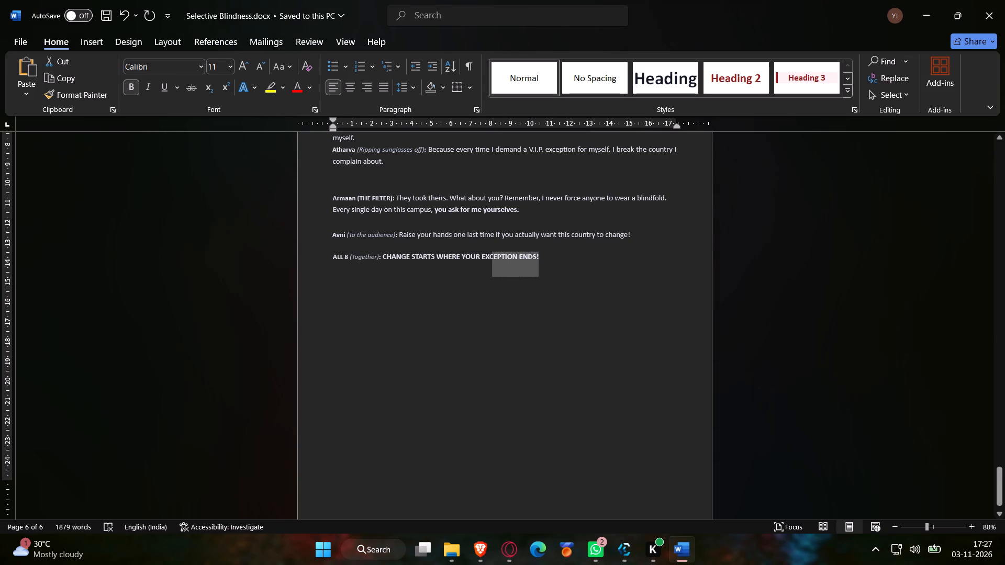
pyautogui.hotkey('shift', 'Left')
pyautogui.hotkey('shift', 'Left')
pyautogui.hotkey('shift', 'Left')
pyautogui.hotkey('shift', 'Left')
pyautogui.hotkey('shift', 'Left')
pyautogui.hotkey('shift', 'Left')
pyautogui.hotkey('shift', 'Left')
pyautogui.hotkey('shift', 'Left')
pyautogui.hotkey('shift', 'Left')
pyautogui.hotkey('shift', 'Left')
pyautogui.hotkey('shift', 'Left')
pyautogui.hotkey('shift', 'Left')
pyautogui.hotkey('shift', 'Left')
pyautogui.hotkey('shift', 'Left')
pyautogui.hotkey('shift', 'Left')
pyautogui.hotkey('shift', 'Left')
pyautogui.hotkey('shift', 'Left')
pyautogui.hotkey('shift', 'Left')
pyautogui.hotkey('shift', 'Left')
pyautogui.hotkey('shift', 'Left')
pyautogui.hotkey('shift', 'Left')
pyautogui.hotkey('shift', 'Left')
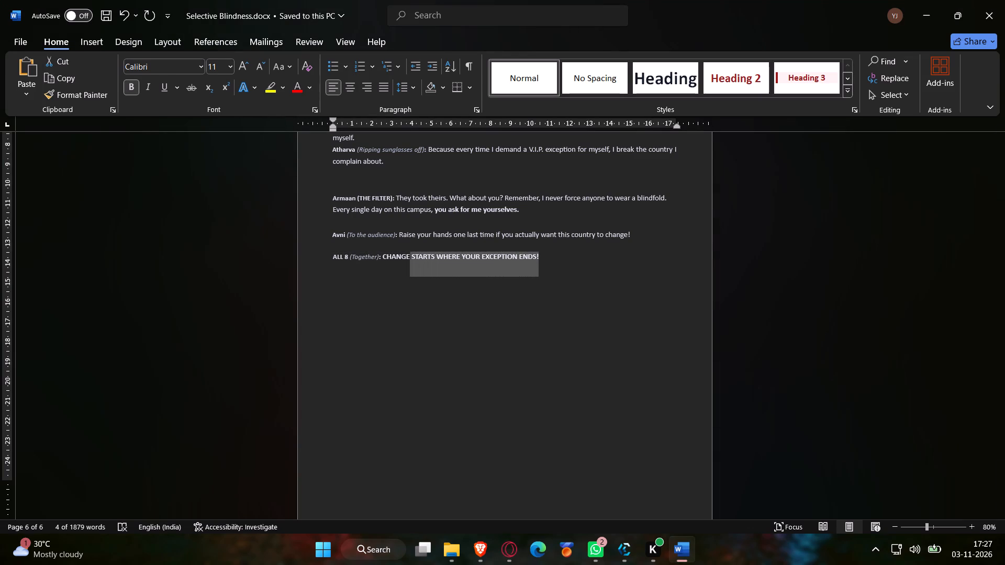
pyautogui.hotkey('shift', 'Left')
pyautogui.hotkey('shift', 'Left')
pyautogui.hotkey('shift', 'Left')
pyautogui.hotkey('shift', 'Left')
pyautogui.hotkey('shift', 'Left')
pyautogui.hotkey('shift', 'Left')
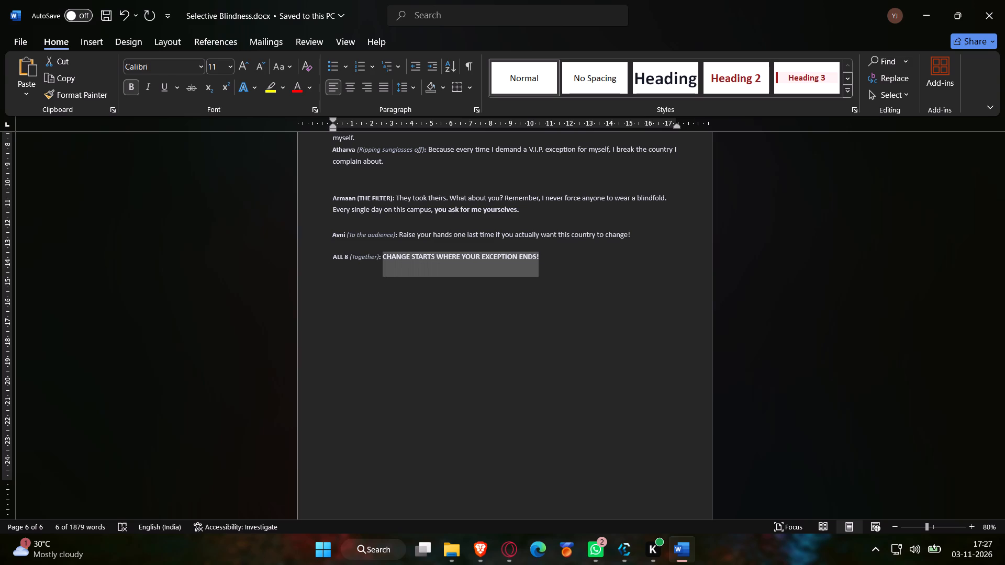
pyautogui.press('v')
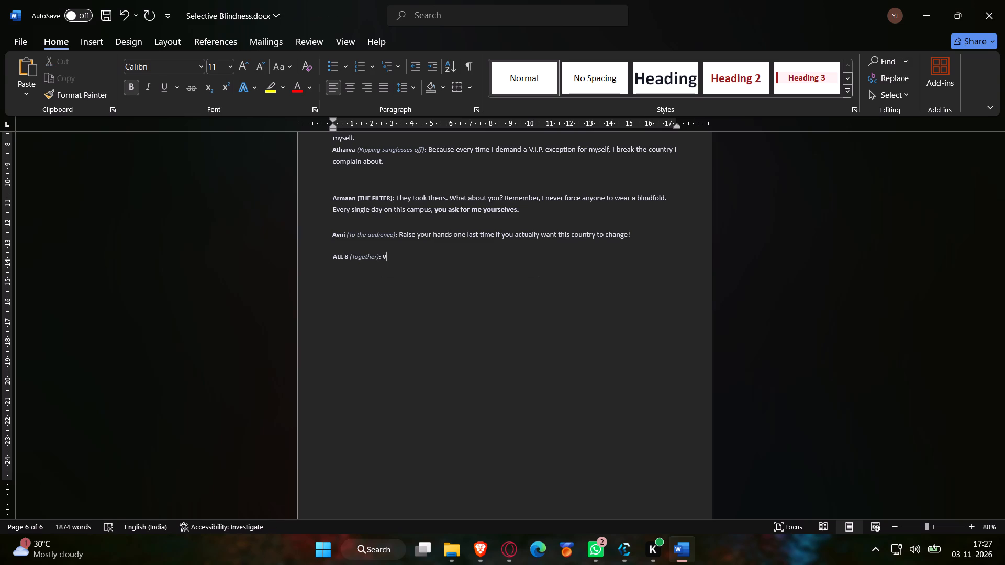
pyautogui.hotkey('ctrl', 'z')
pyautogui.hotkey('ctrl', 'v')
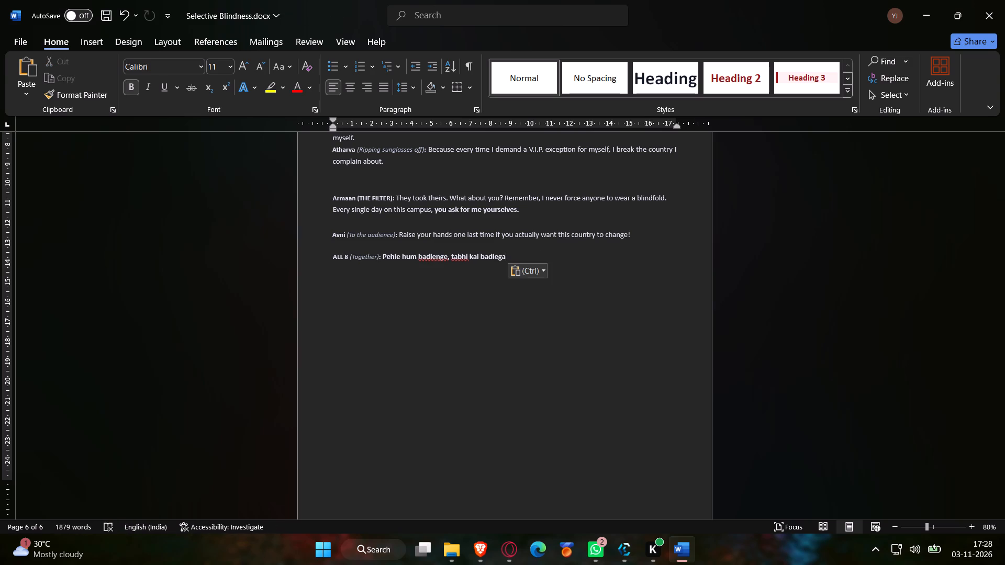
# Select the whole pasted phrase "Pehle hum badlenge, tabhi kal badlega" in the final line.
pyautogui.hotkey('ctrl', 'shift', 'Left')
pyautogui.hotkey('ctrl', 'shift', 'Left')
pyautogui.hotkey('ctrl', 'shift', 'Left')
pyautogui.hotkey('ctrl', 'shift', 'Left')
pyautogui.hotkey('ctrl', 'shift', 'Left')
pyautogui.hotkey('ctrl', 'shift', 'Left')
pyautogui.hotkey('ctrl', 'shift', 'Left')
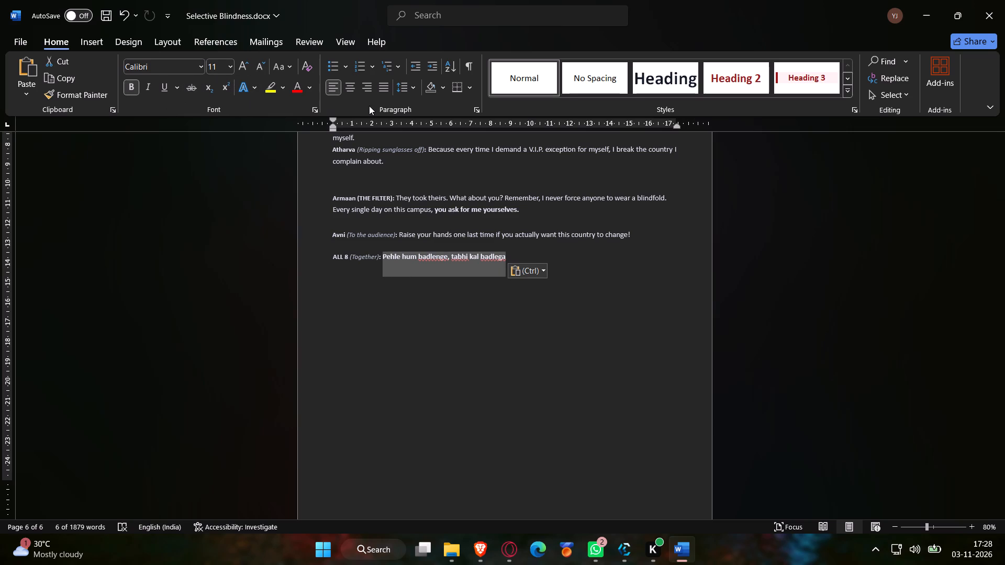
# Search Google in a private browser window for "How to upper case all selected letter in ms word".
pyautogui.click(512, 540)
pyautogui.click(425, 311)
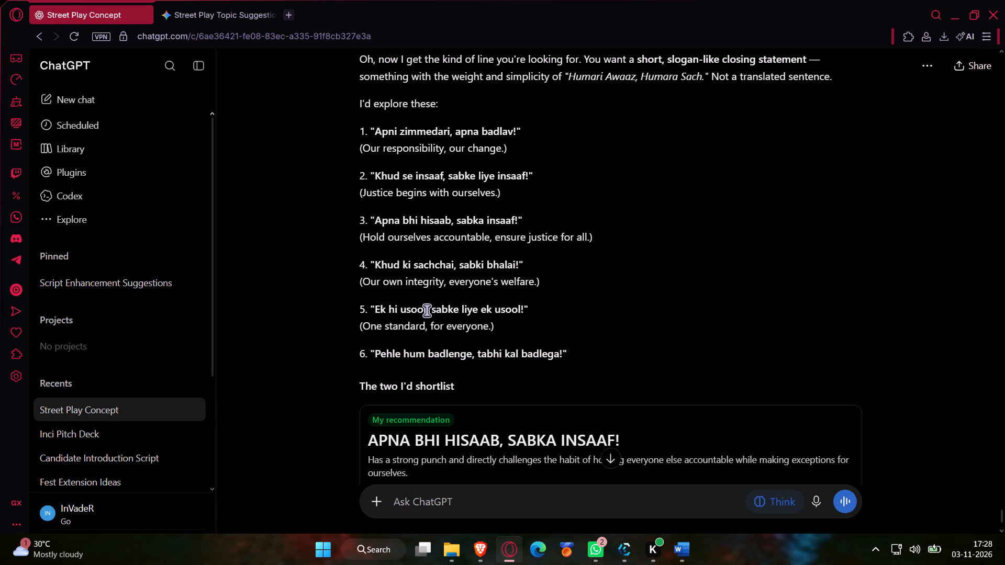
pyautogui.hotkey('ctrl', 'shift', 'n')
pyautogui.write('How')
pyautogui.press('space')
pyautogui.write('to upper case all l')
pyautogui.press('BackSpace')
pyautogui.write('slee')
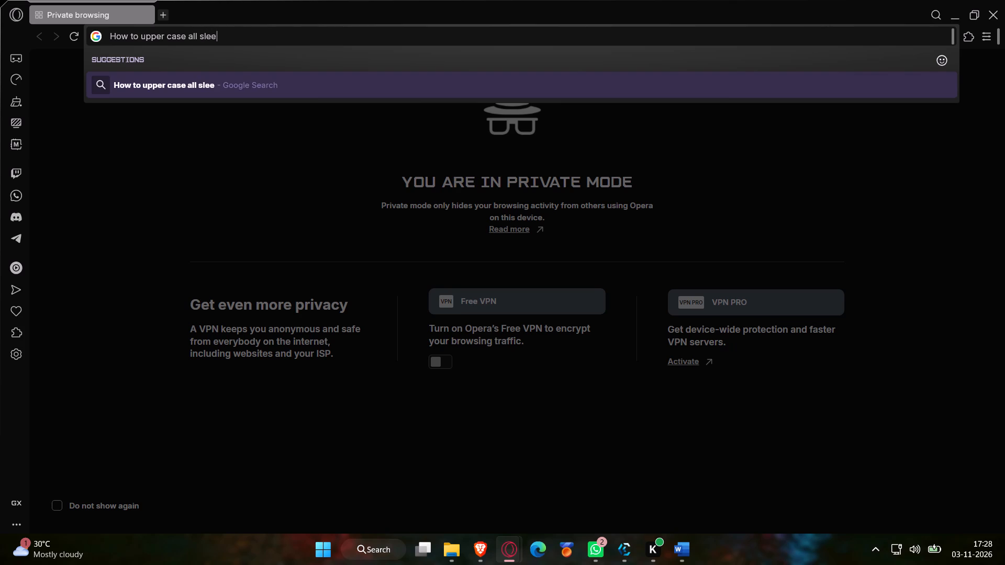
pyautogui.press('BackSpace')
pyautogui.press('BackSpace')
pyautogui.press('BackSpace')
pyautogui.write('elected letter in ms word')
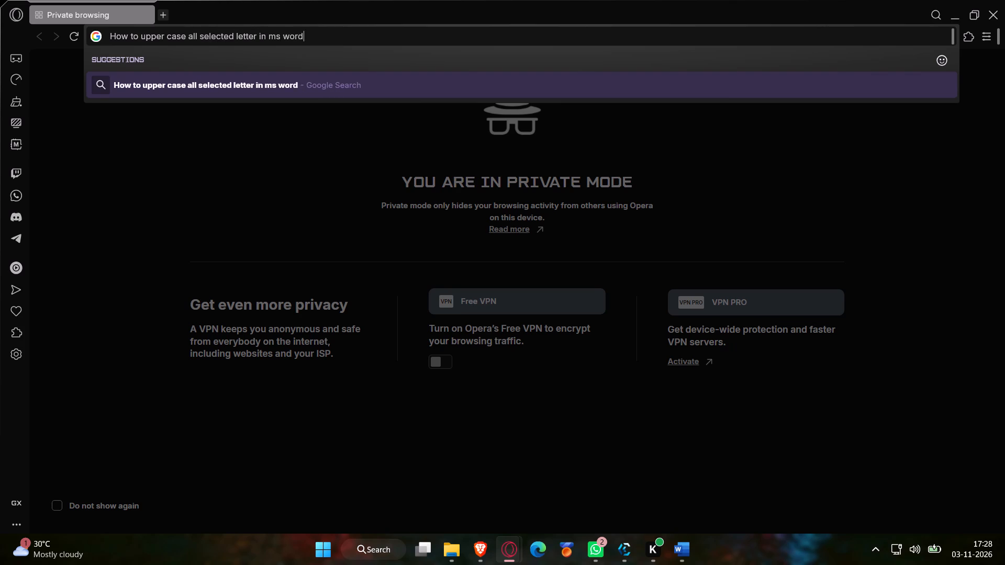
pyautogui.press('Return')
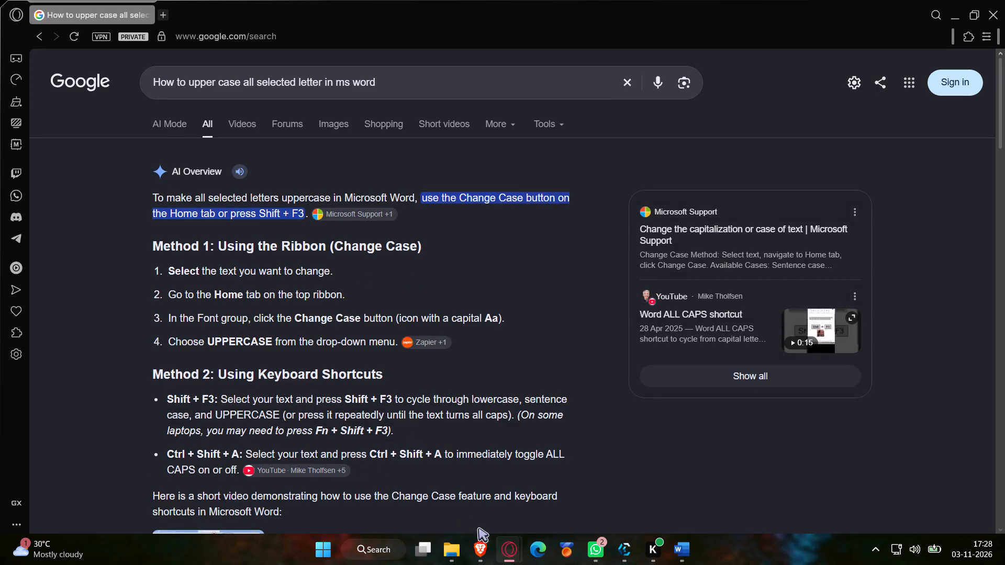
# Back in Word, convert the selected phrase "Pehle hum badlenge, tabhi kal badlega" to uppercase.
pyautogui.click(673, 548)
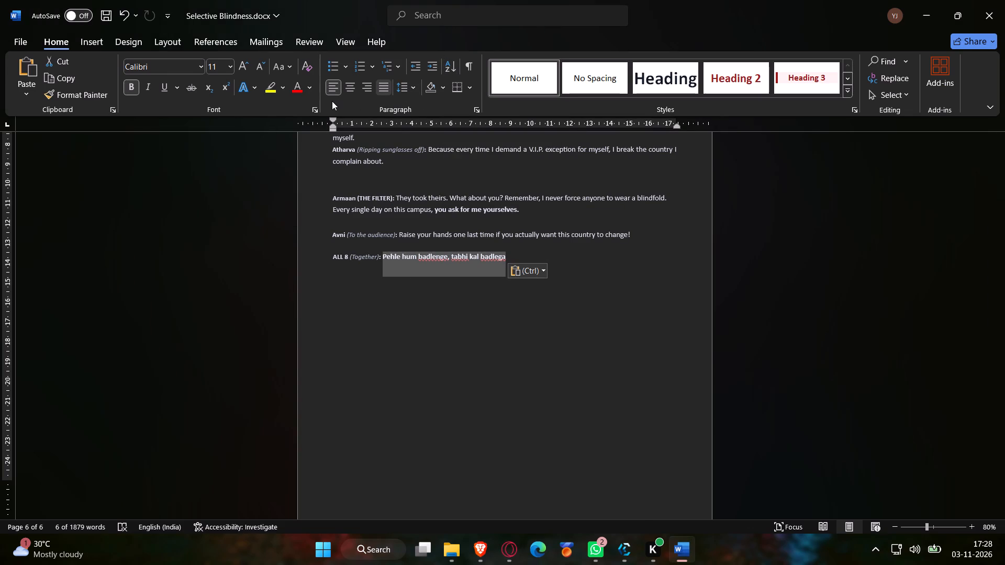
pyautogui.click(284, 67)
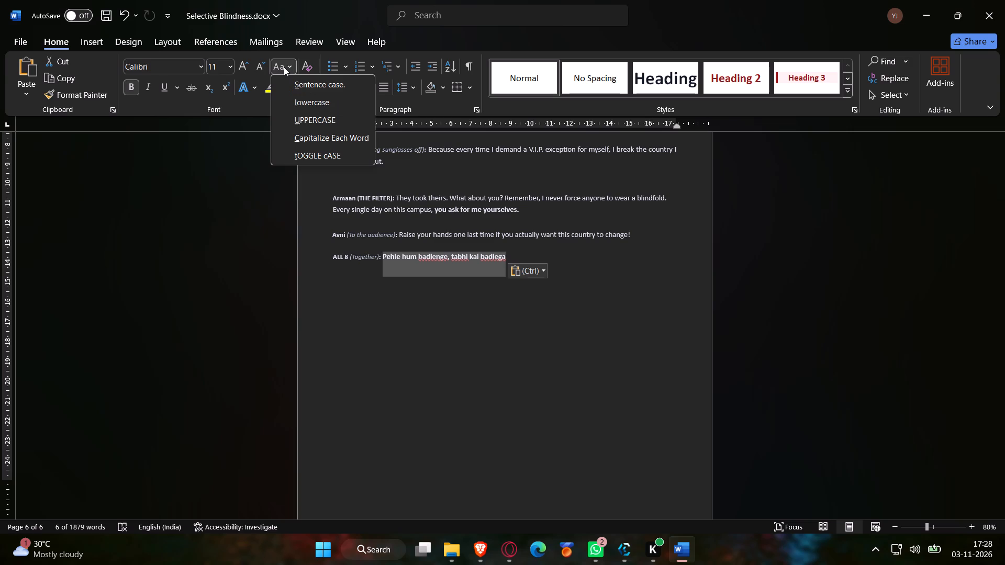
pyautogui.click(288, 114)
pyautogui.click(491, 268)
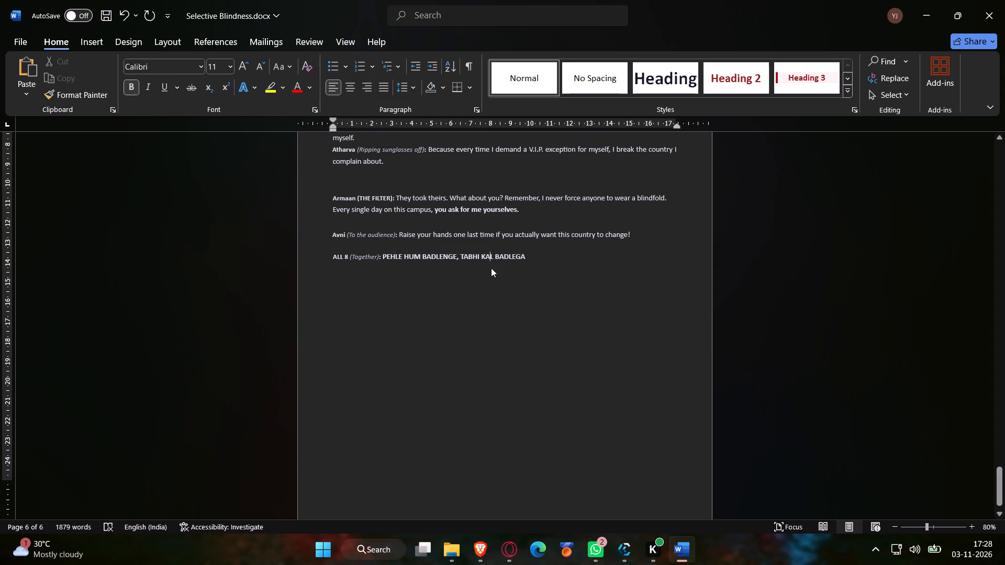
# Add "!!!!!" after BADLEGA in the final "ALL 8 (Together)" line and save the document.
pyautogui.click(531, 256)
pyautogui.write('!!!!!')
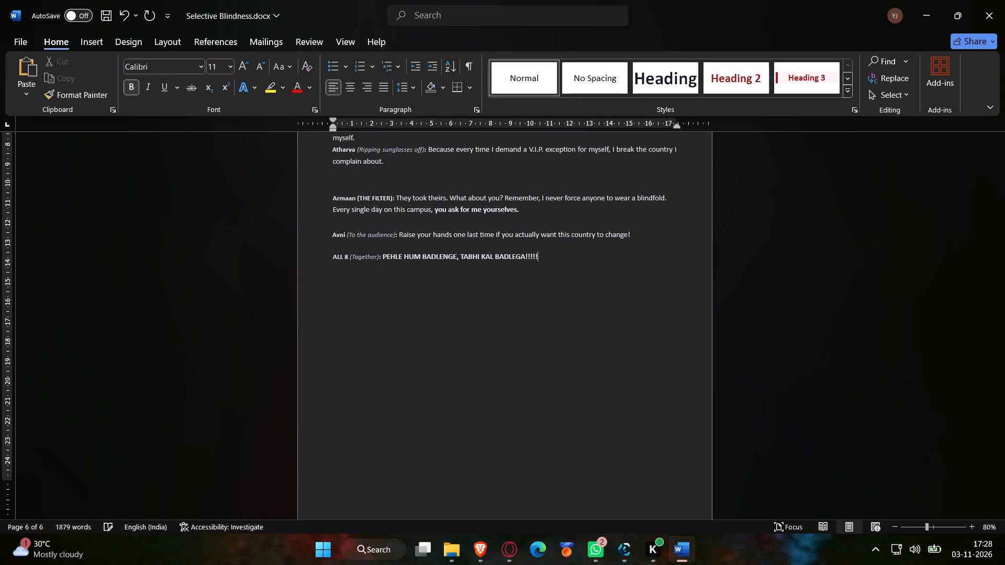
pyautogui.hotkey('ctrl', 's')
# Cut the "OUTRO: SHATTERING THE FILTER" heading together with the divider line beneath it from the last page.
pyautogui.scroll(10, 477, 235)
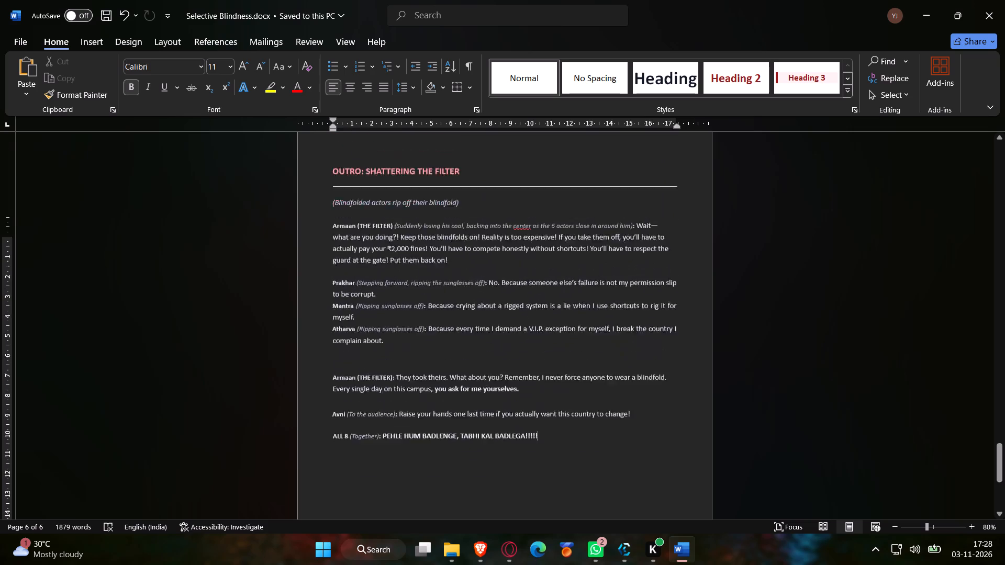
pyautogui.scroll(10, 477, 235)
pyautogui.scroll(-1, 477, 235)
pyautogui.scroll(7, 477, 235)
pyautogui.scroll(-7, 470, 256)
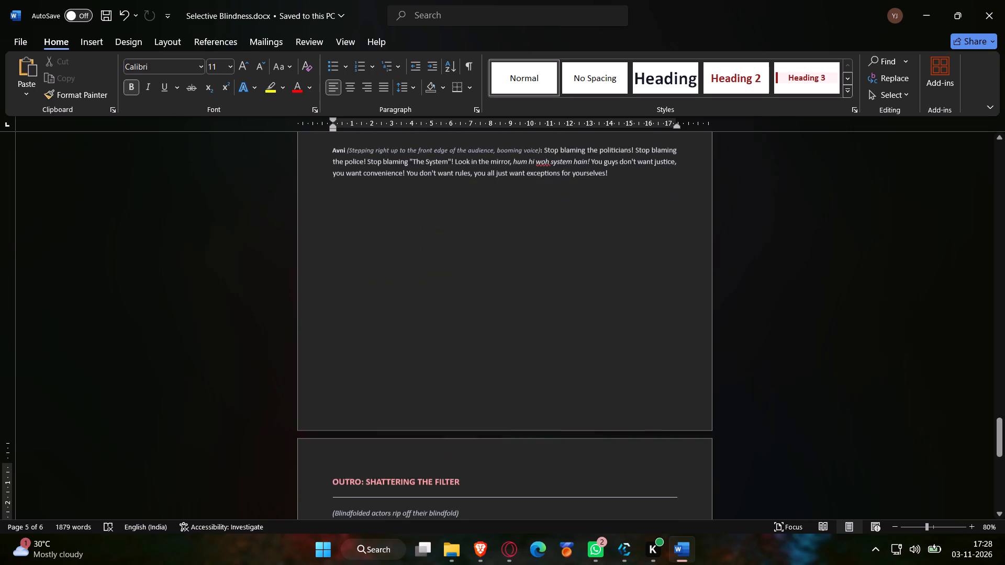
pyautogui.scroll(-2, 640, 504)
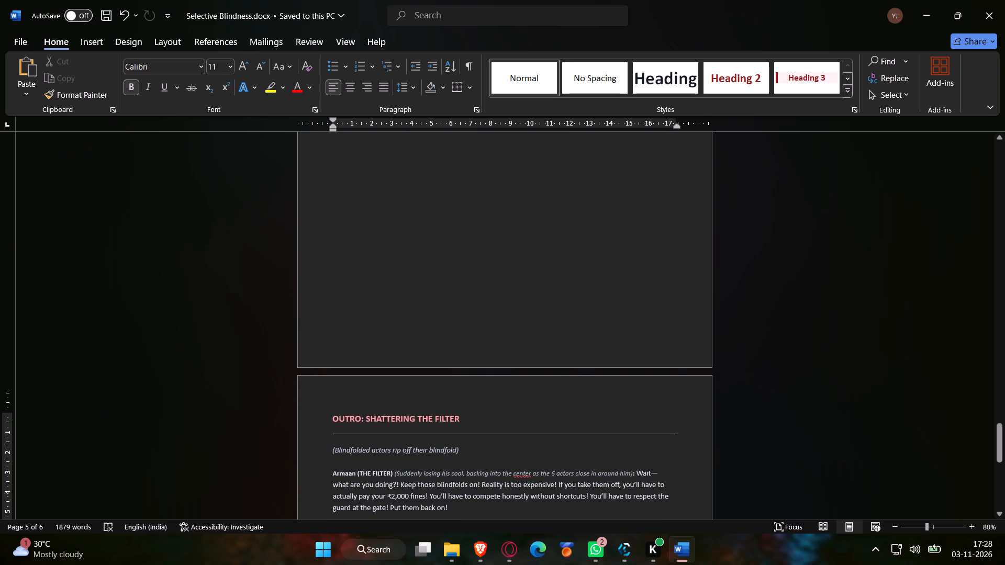
pyautogui.moveTo(681, 436); pyautogui.dragTo(321, 412)
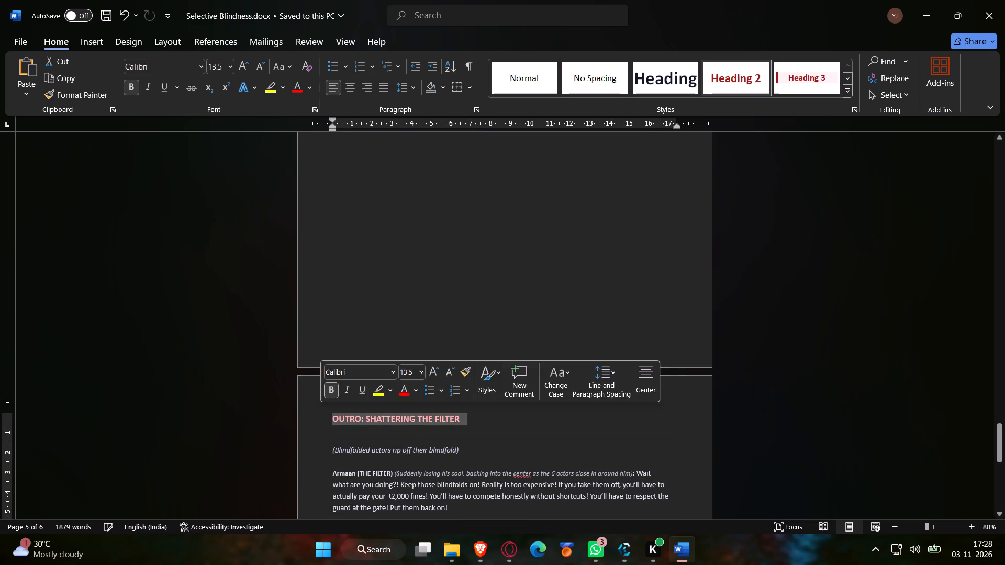
pyautogui.click(322, 406)
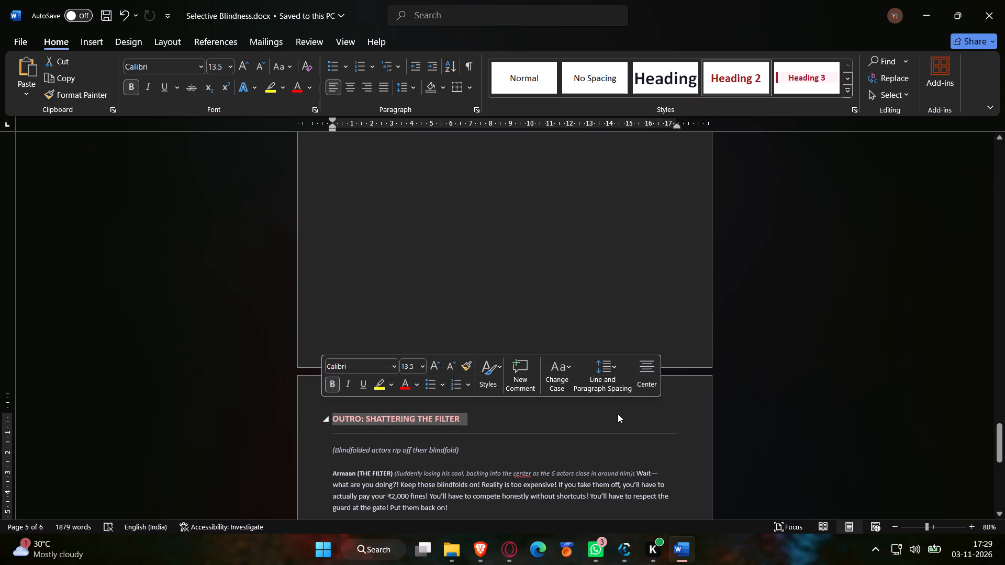
pyautogui.click(621, 427)
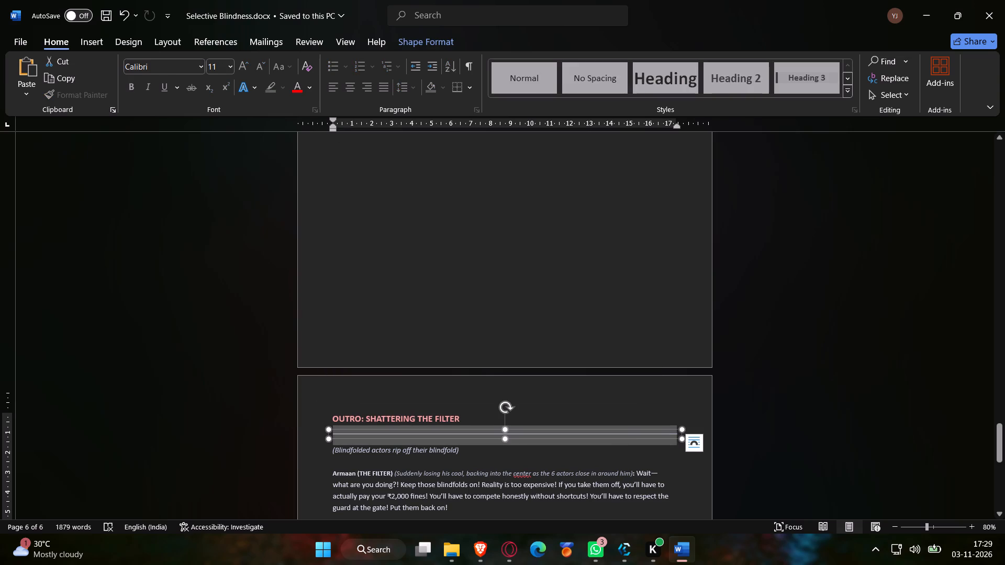
pyautogui.moveTo(326, 400); pyautogui.dragTo(478, 455)
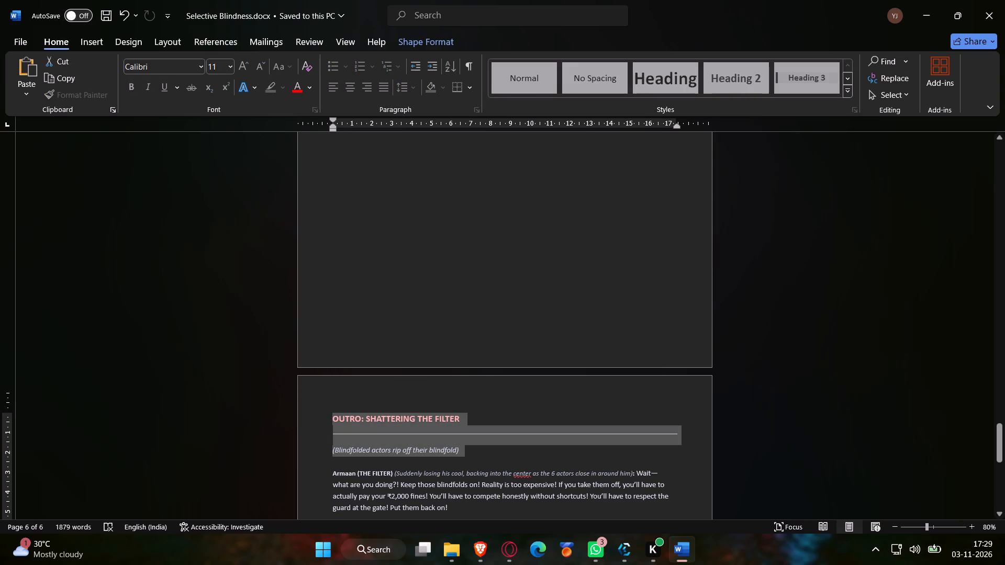
pyautogui.moveTo(478, 455); pyautogui.dragTo(331, 449)
pyautogui.hotkey('ctrl', 'x')
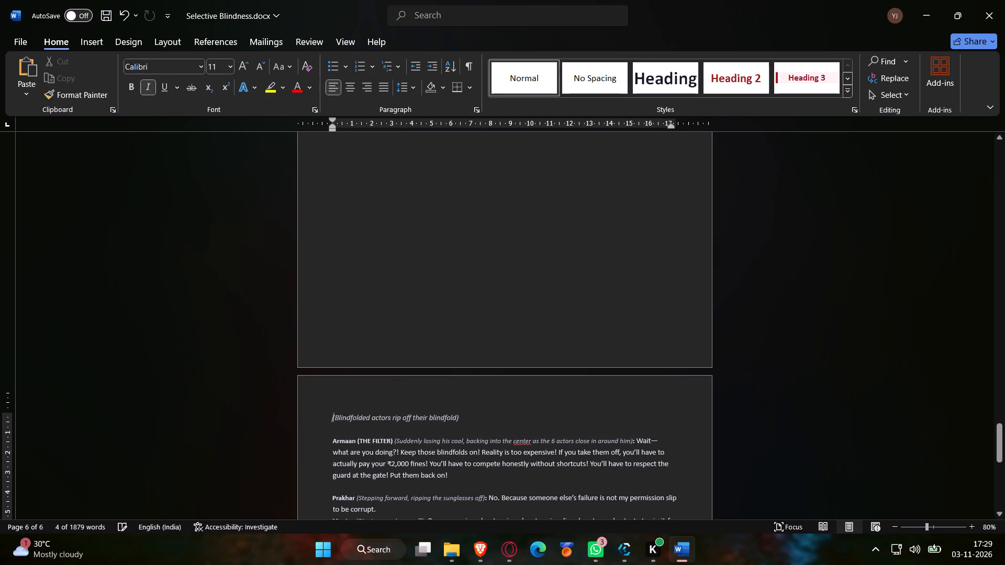
# Paste the cut OUTRO heading and divider into Act 3, between Atharva's "contract terminated!" line and Armaan's "Bravo!" speech, with line breaks above.
pyautogui.scroll(1, 345, 388)
pyautogui.scroll(-1, 345, 388)
pyautogui.scroll(1, 345, 388)
pyautogui.scroll(-1, 345, 388)
pyautogui.scroll(14, 345, 388)
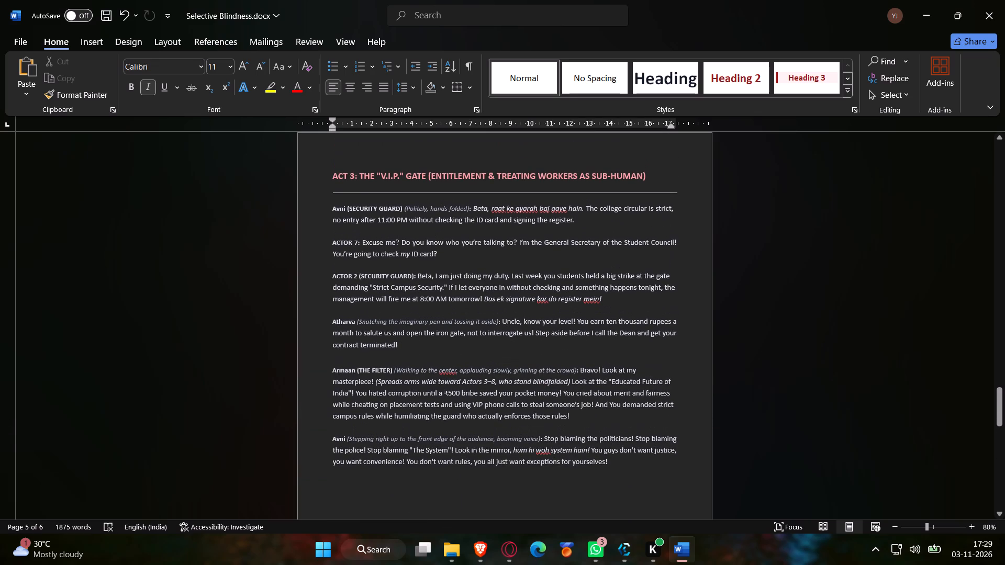
pyautogui.click(435, 353)
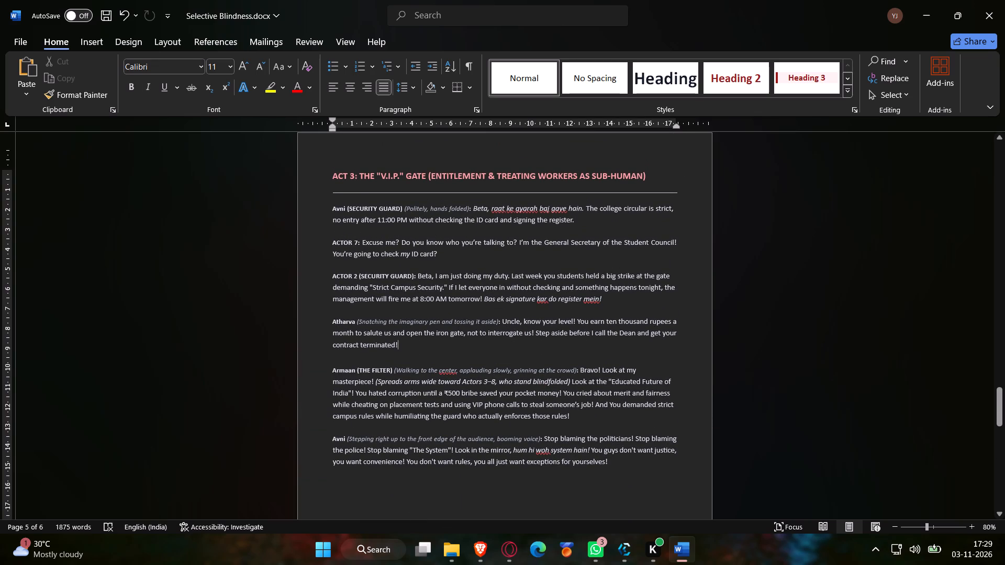
pyautogui.hotkey('shift', 'Return')
pyautogui.hotkey('shift', 'Return')
pyautogui.hotkey('shift', 'Return')
pyautogui.hotkey('shift', 'Return')
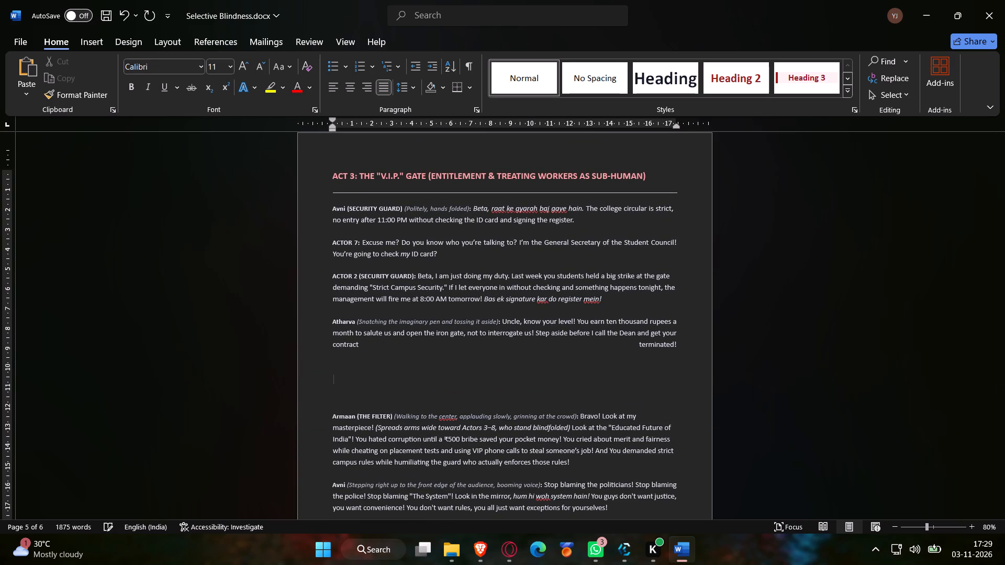
pyautogui.hotkey('ctrl', 'v')
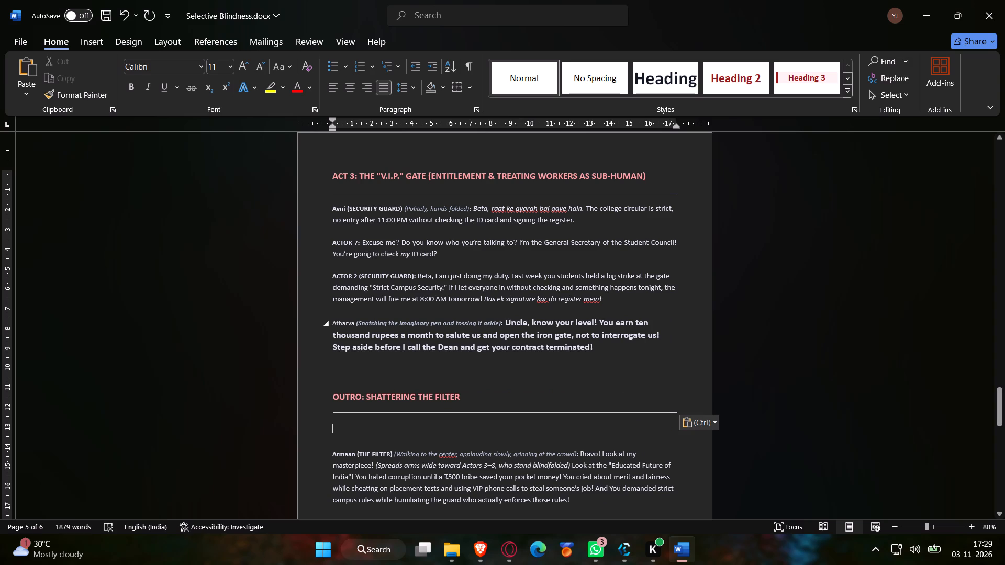
# Remove the bold from Atharva's spoken text, from "Uncle, know your level!" to "contract terminated!".
pyautogui.click(595, 349)
pyautogui.moveTo(594, 349); pyautogui.dragTo(515, 323)
pyautogui.hotkey('ctrl', 'b')
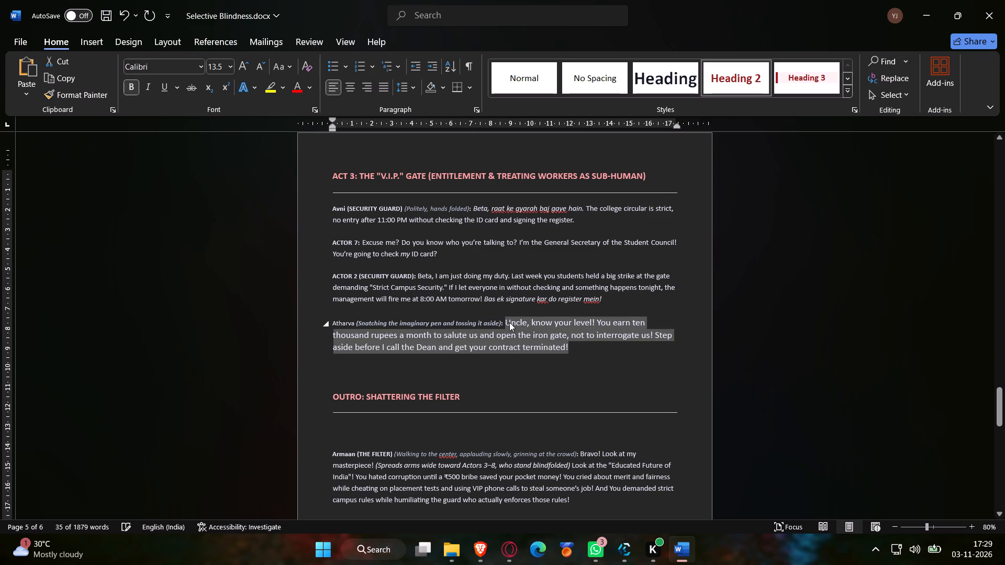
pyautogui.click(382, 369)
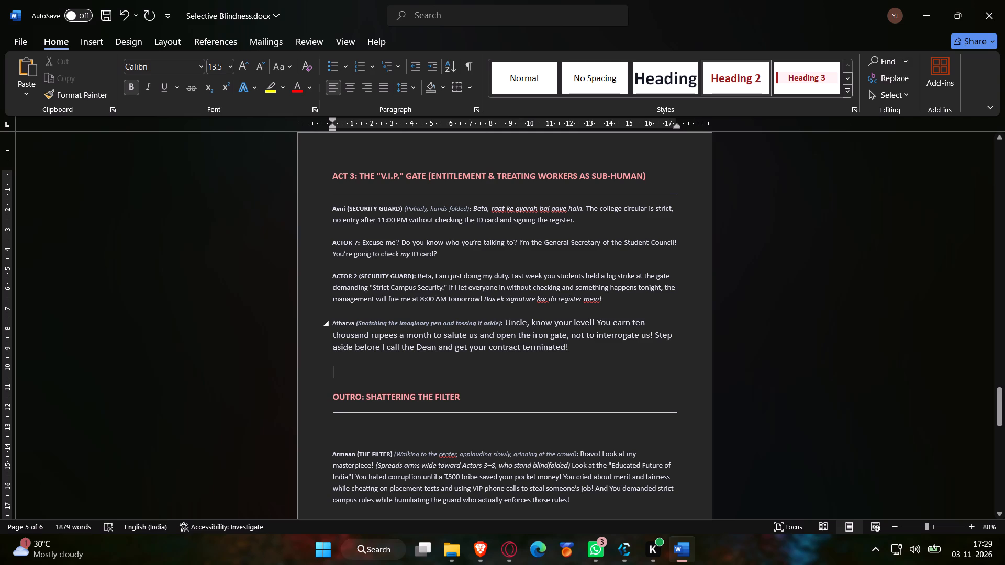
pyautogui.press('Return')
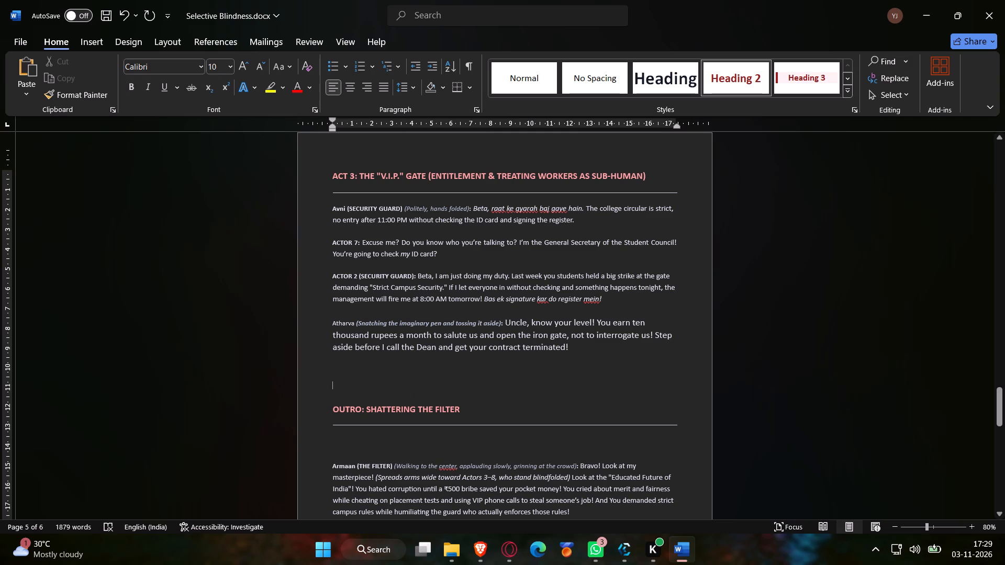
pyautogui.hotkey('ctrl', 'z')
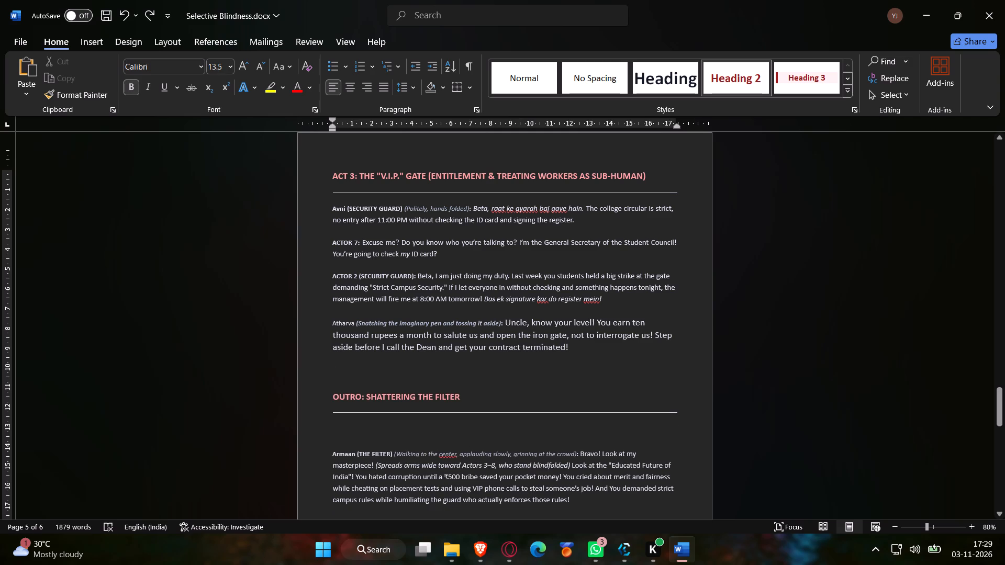
# Delete the empty line between the OUTRO divider and Armaan's "Bravo! Look at my masterpiece!" speech.
pyautogui.click(353, 426)
pyautogui.press('BackSpace')
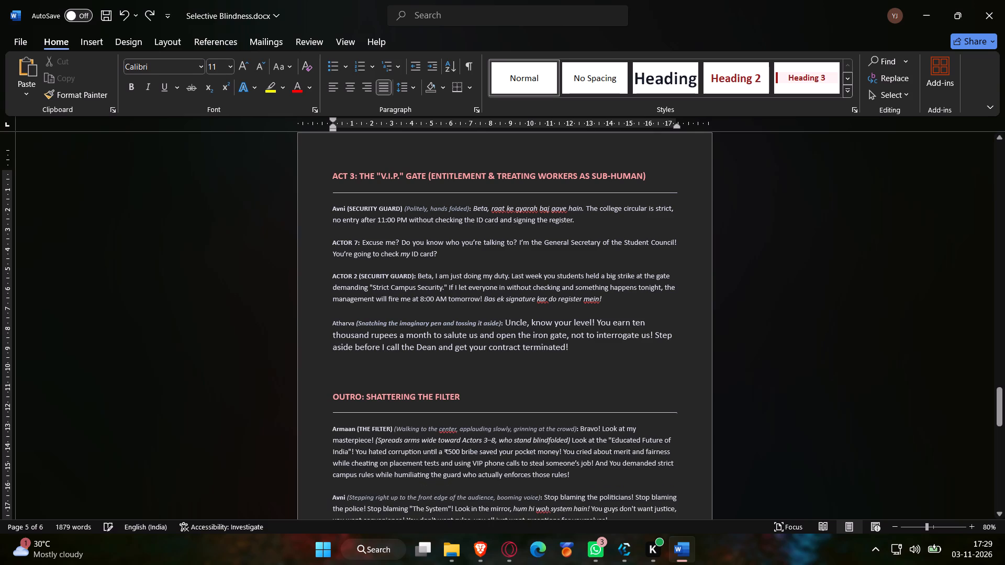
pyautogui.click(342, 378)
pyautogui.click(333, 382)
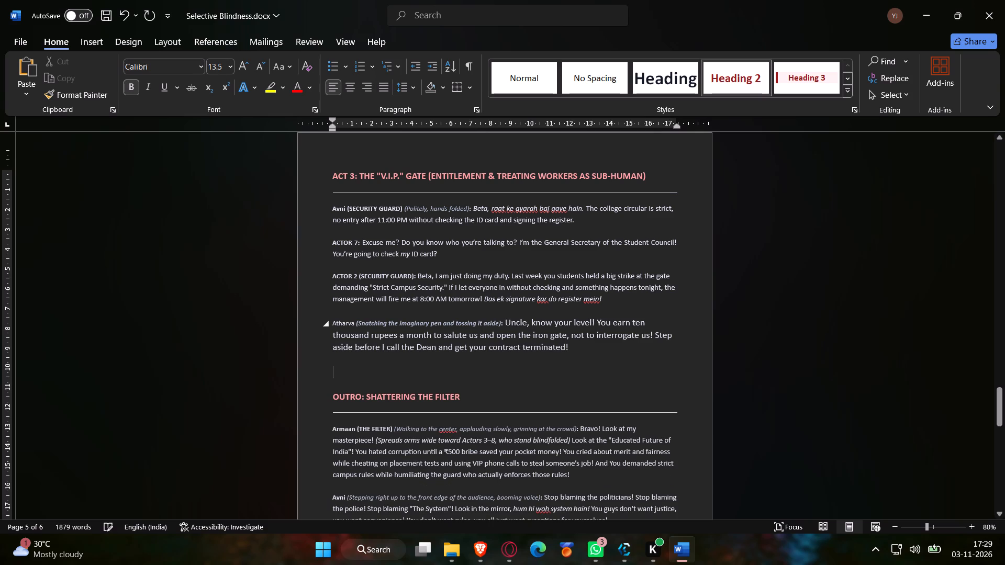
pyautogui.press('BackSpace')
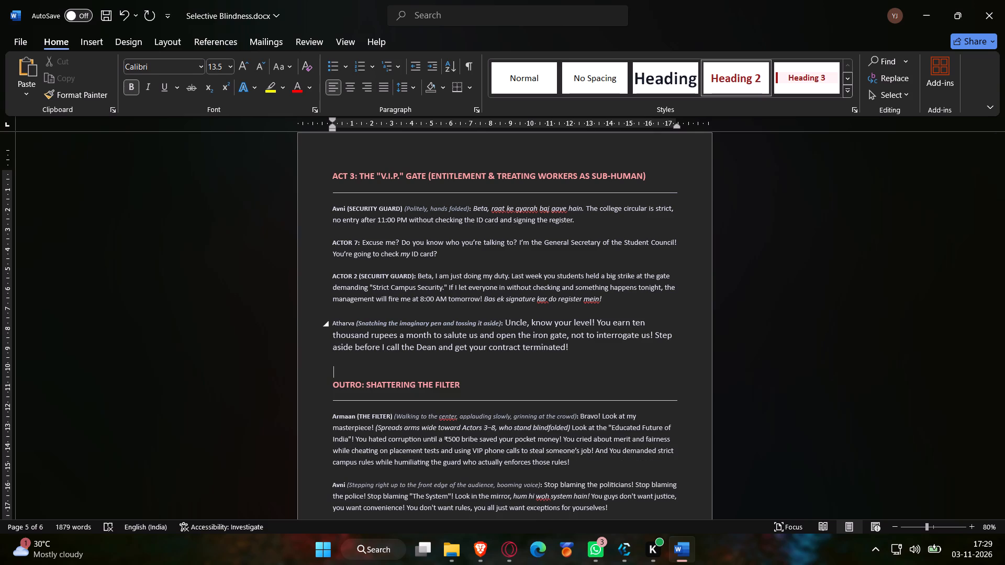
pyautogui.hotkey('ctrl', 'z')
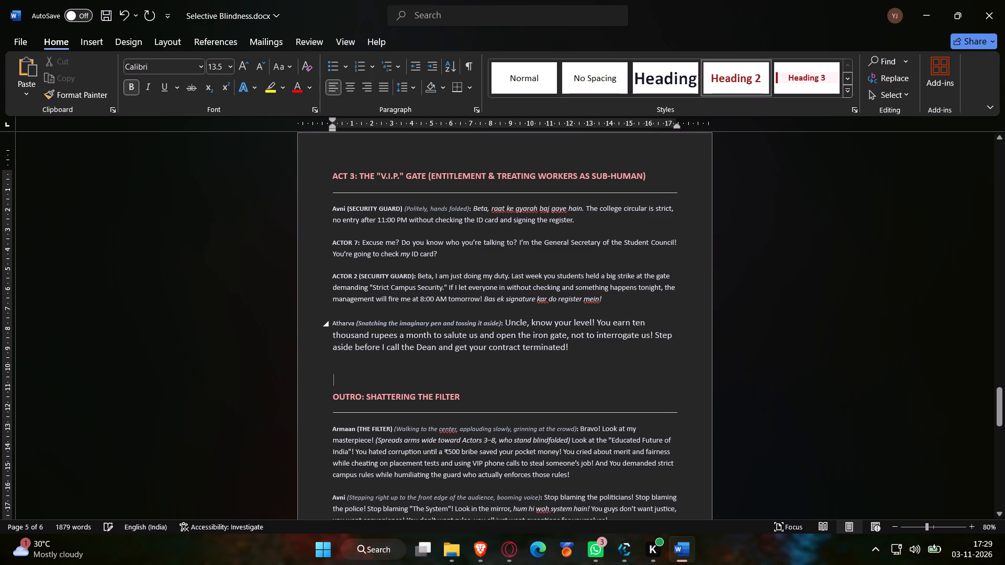
# Insert eight extra blank lines between Atharva's Act 3 line and the OUTRO heading to move the outro further down the page.
pyautogui.press('Return')
pyautogui.press('Return')
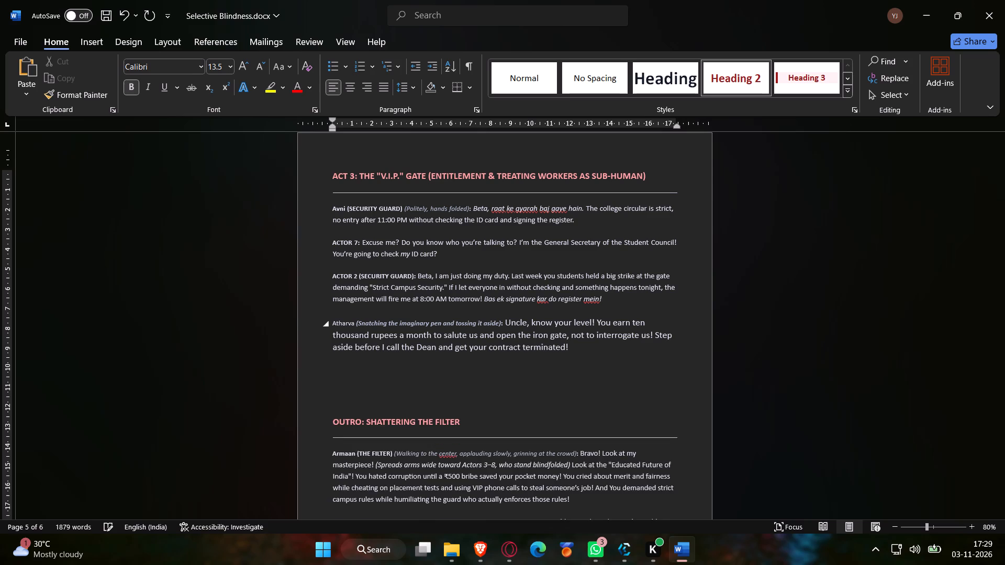
pyautogui.press('Return')
pyautogui.press('Return')
pyautogui.press('Return')
pyautogui.scroll(-4, 459, 318)
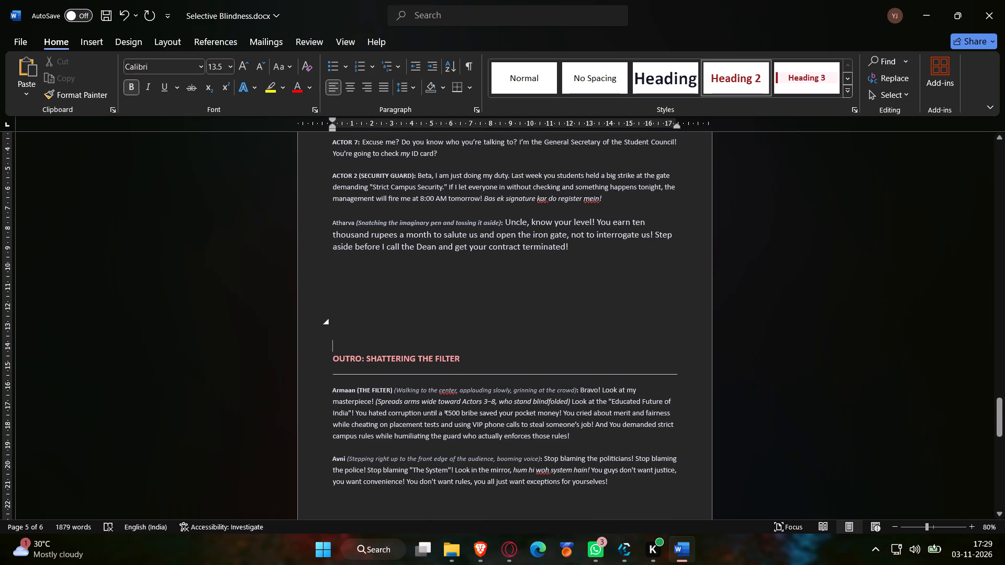
pyautogui.press('Return')
pyautogui.press('Return')
pyautogui.press('Return')
pyautogui.press('Return')
pyautogui.scroll(-2, 457, 319)
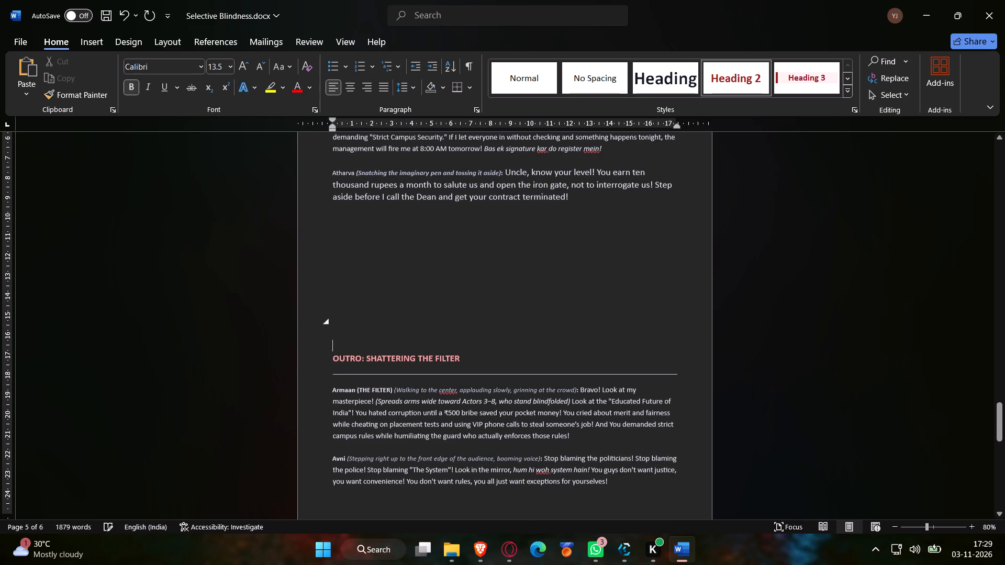
pyautogui.press('BackSpace')
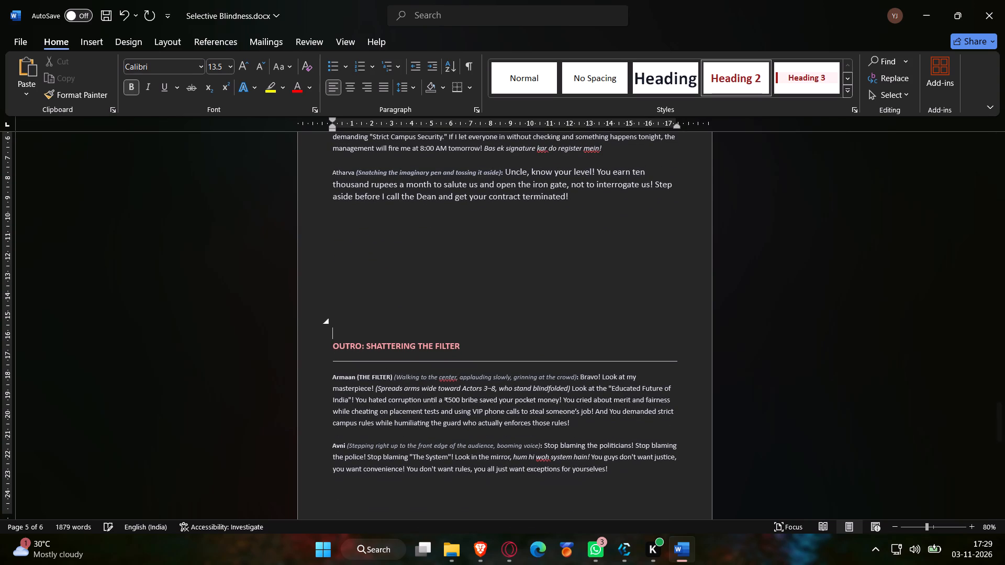
# Delete the blank lines above "(Blindfolded actors rip off their blindfold)" so it starts at the top of the last page.
pyautogui.scroll(-4, 453, 322)
pyautogui.scroll(3, 453, 322)
pyautogui.scroll(-13, 459, 298)
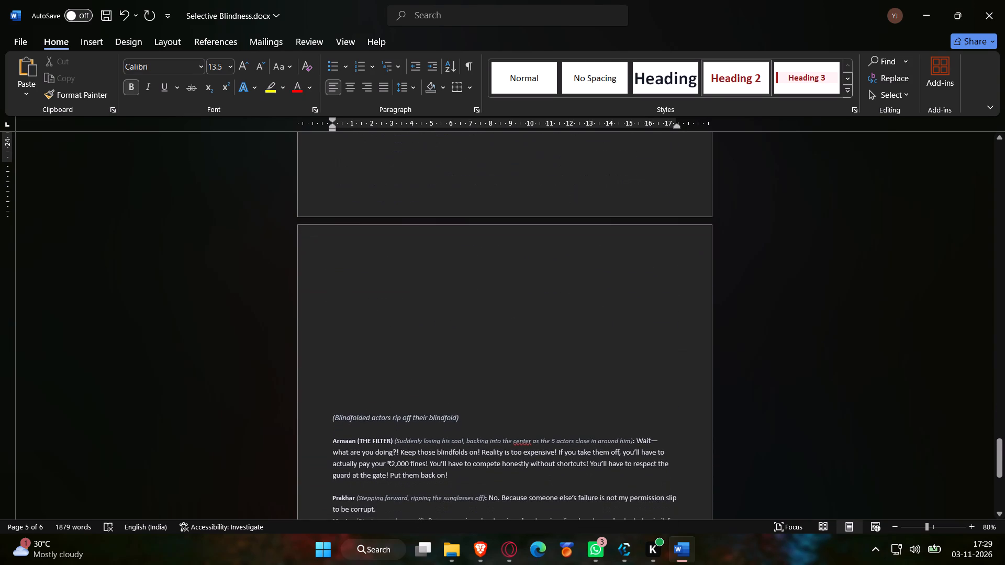
pyautogui.moveTo(356, 373); pyautogui.dragTo(337, 275)
pyautogui.press('BackSpace')
pyautogui.moveTo(351, 301); pyautogui.dragTo(329, 268)
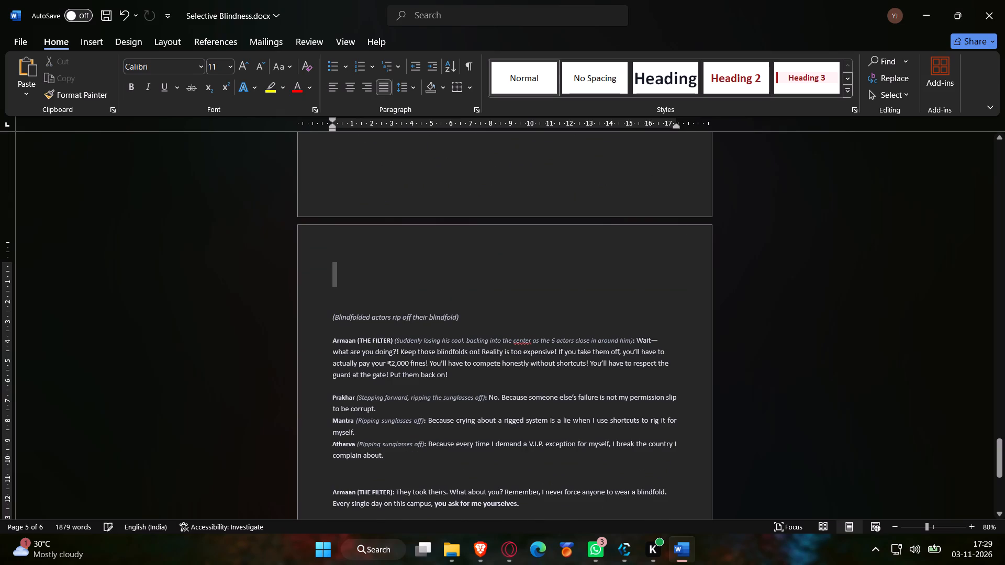
pyautogui.moveTo(329, 268); pyautogui.dragTo(328, 261)
pyautogui.press('BackSpace')
pyautogui.click(342, 288)
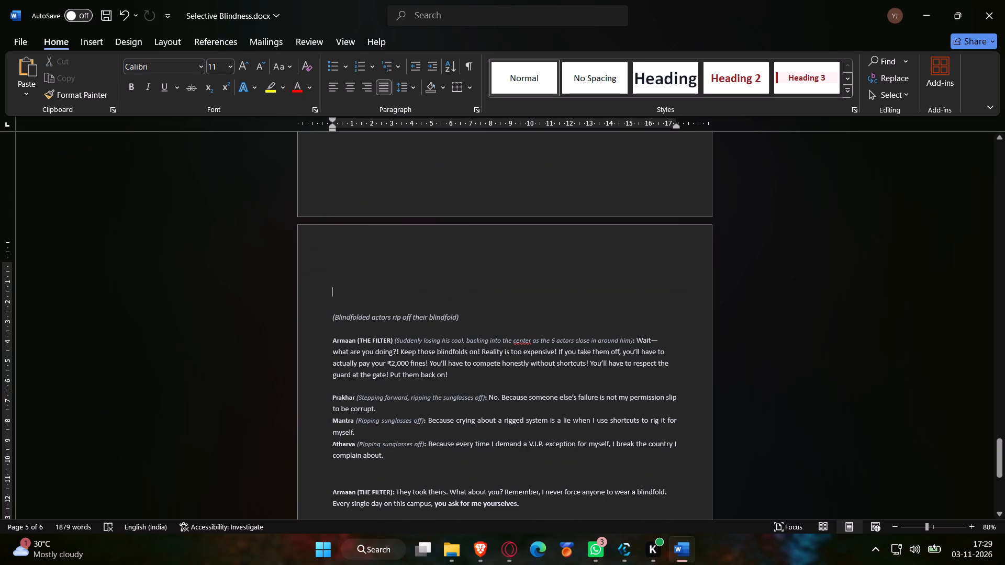
pyautogui.click(337, 297)
pyautogui.click(336, 300)
pyautogui.press('BackSpace')
pyautogui.press('BackSpace')
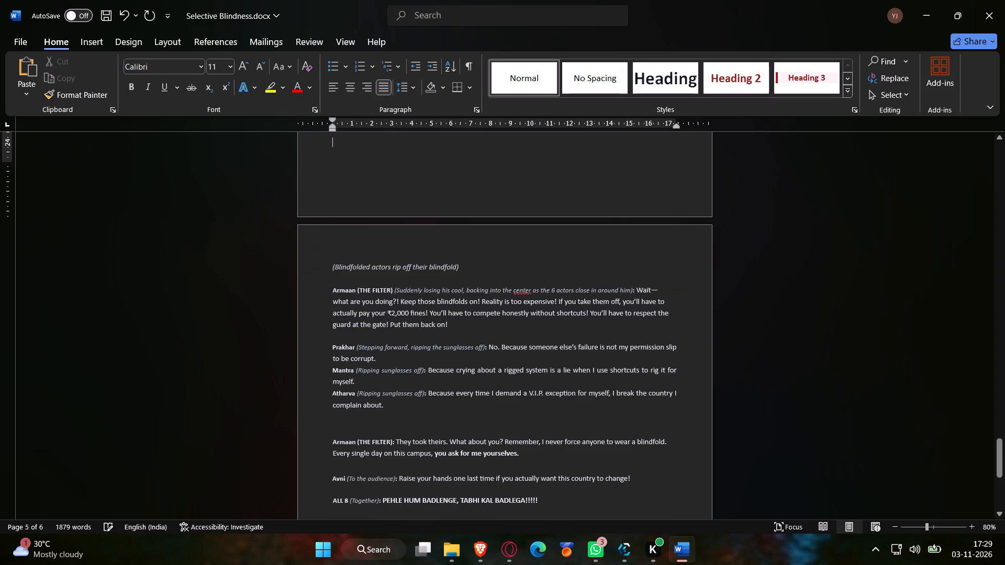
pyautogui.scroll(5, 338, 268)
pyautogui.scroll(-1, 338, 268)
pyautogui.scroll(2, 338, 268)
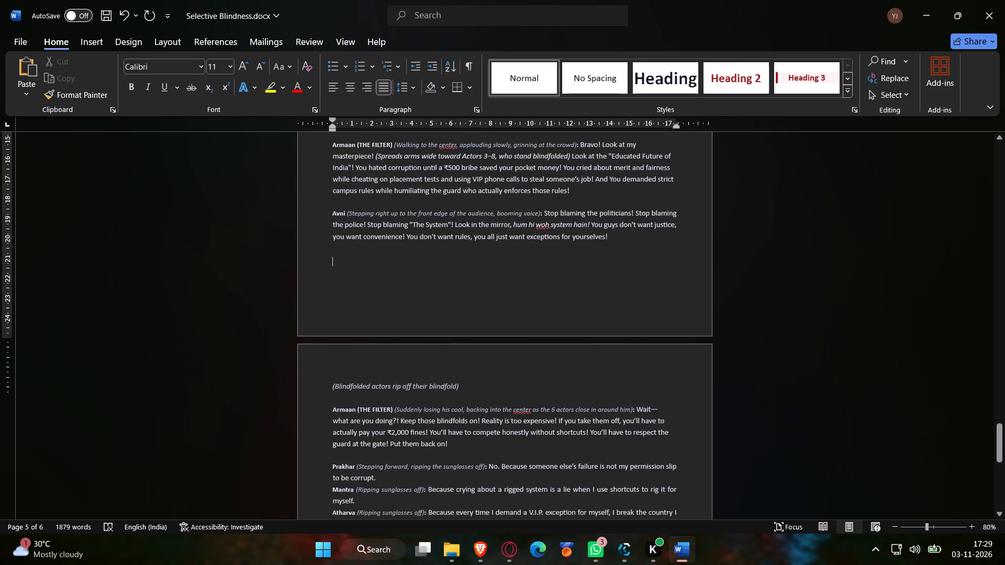
# Look back through the script's page layout from the outro, past the CHORUS section, up to the INTRO.
pyautogui.scroll(11, 338, 268)
pyautogui.scroll(-1, 338, 268)
pyautogui.scroll(7, 338, 268)
pyautogui.scroll(-1, 338, 268)
pyautogui.scroll(14, 338, 268)
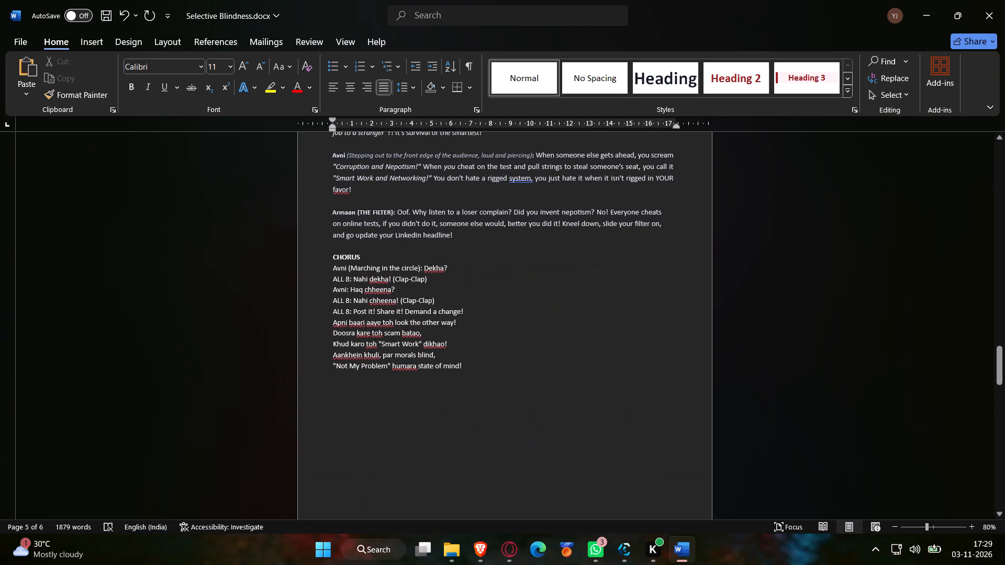
pyautogui.moveTo(761, 319); pyautogui.dragTo(758, 209, button='middle')
pyautogui.scroll(1, 758, 236)
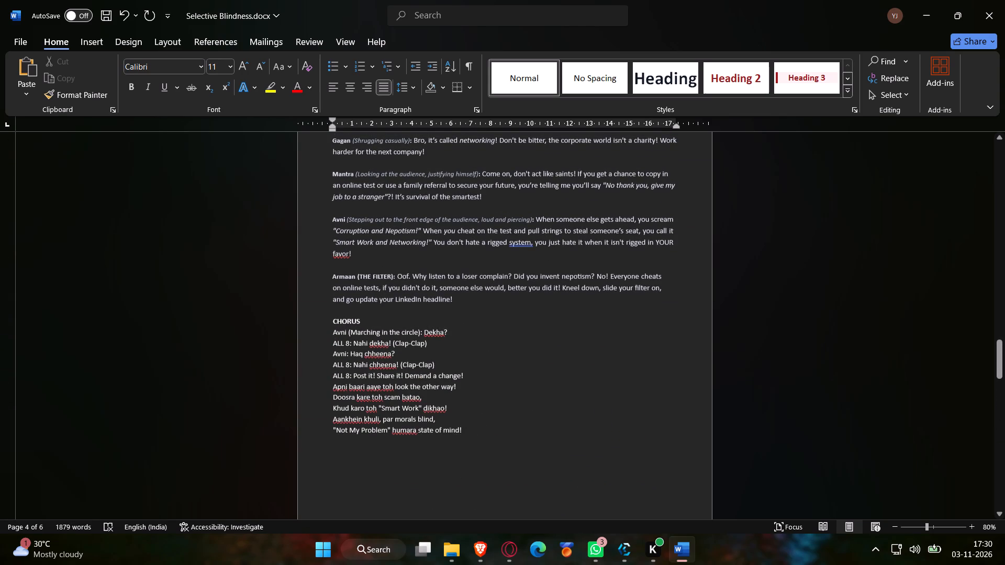
pyautogui.rightClick(520, 246)
pyautogui.click(608, 243)
pyautogui.moveTo(837, 327); pyautogui.dragTo(837, 286, button='middle')
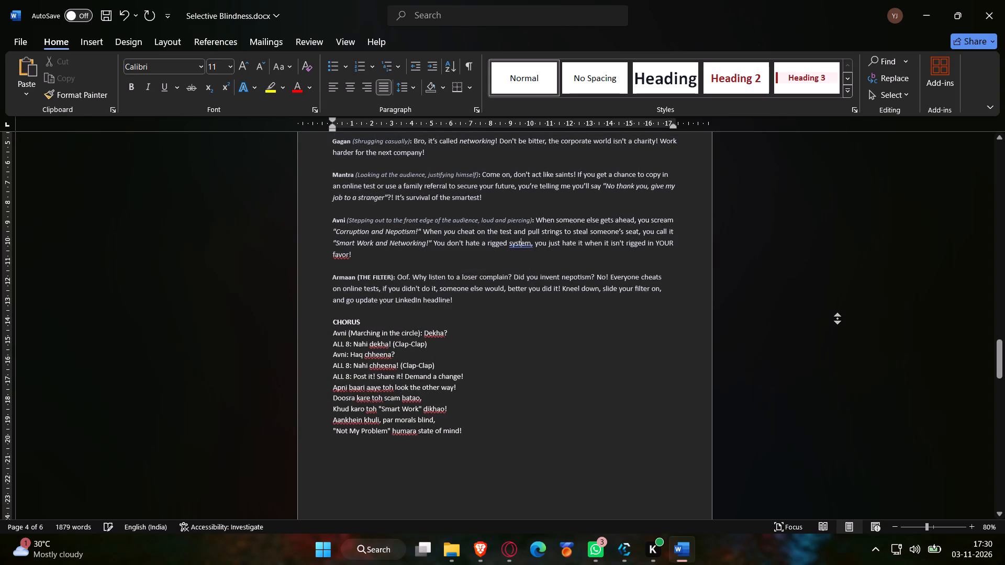
pyautogui.moveTo(837, 286); pyautogui.dragTo(832, 149, button='middle')
# Save the edited Selective Blindness document.
pyautogui.hotkey('ctrl', 's')
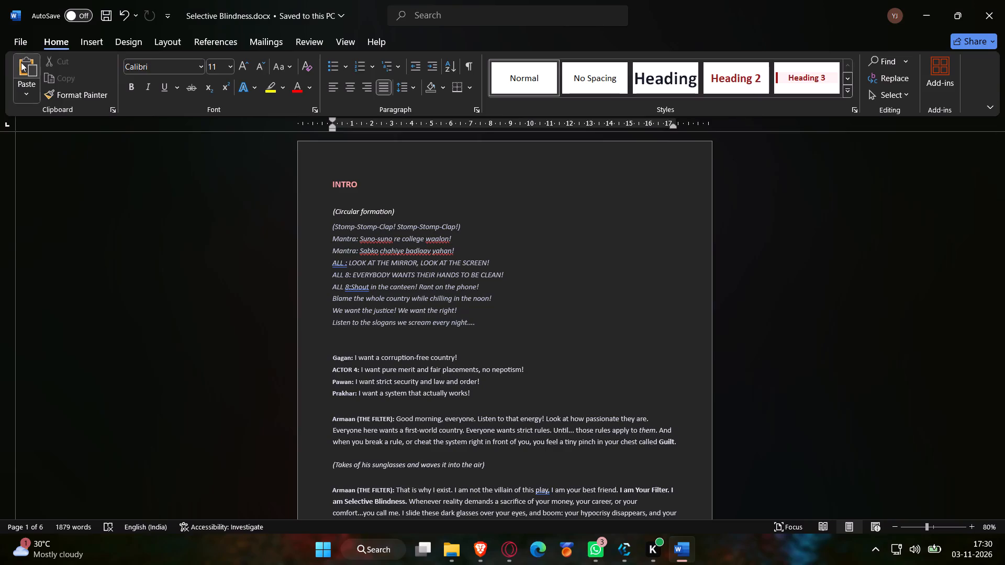
# Save a copy of the script in PDF format in the Rangmanch'26 folder on the Desktop.
pyautogui.click(33, 42)
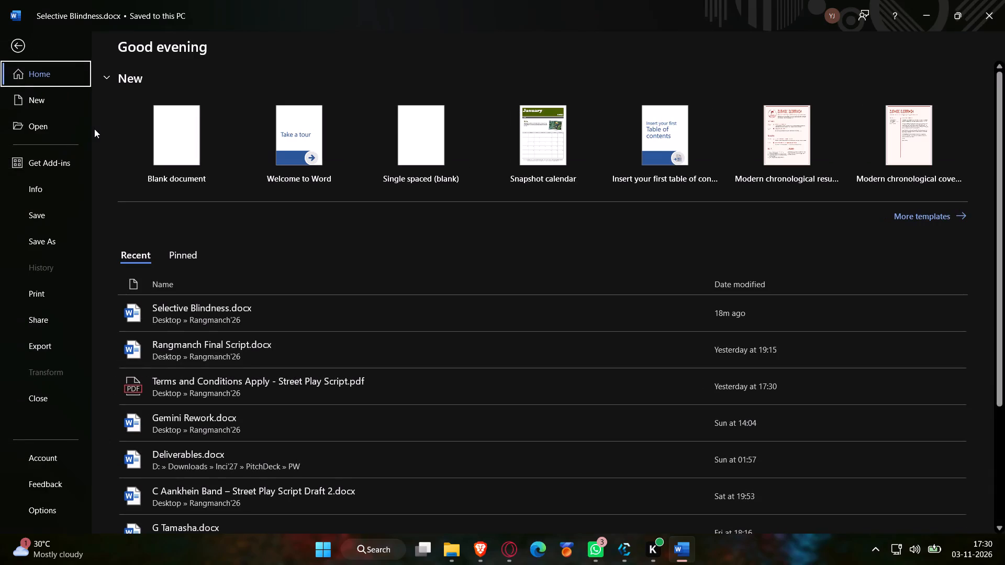
pyautogui.click(54, 250)
pyautogui.click(441, 150)
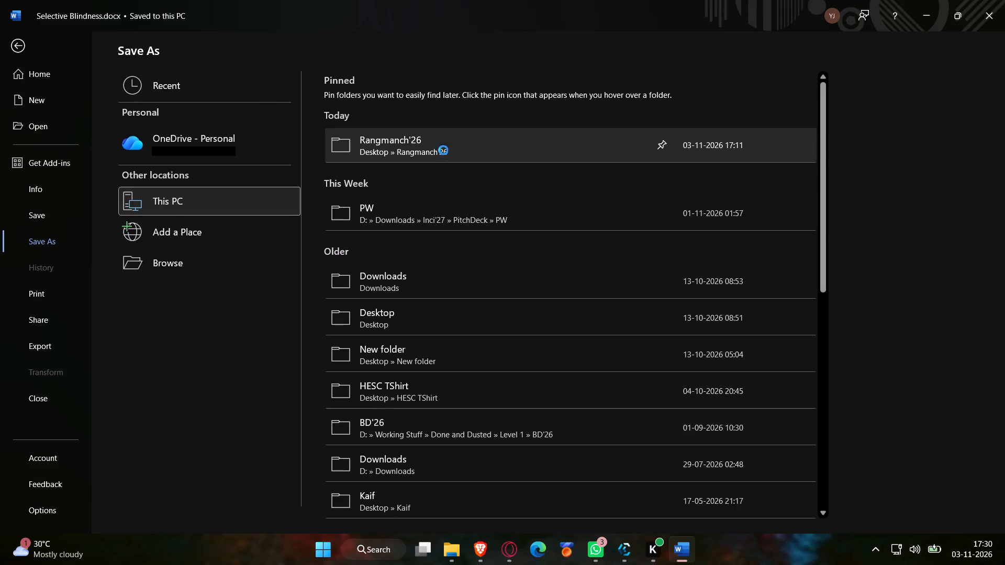
pyautogui.scroll(-2, 343, 178)
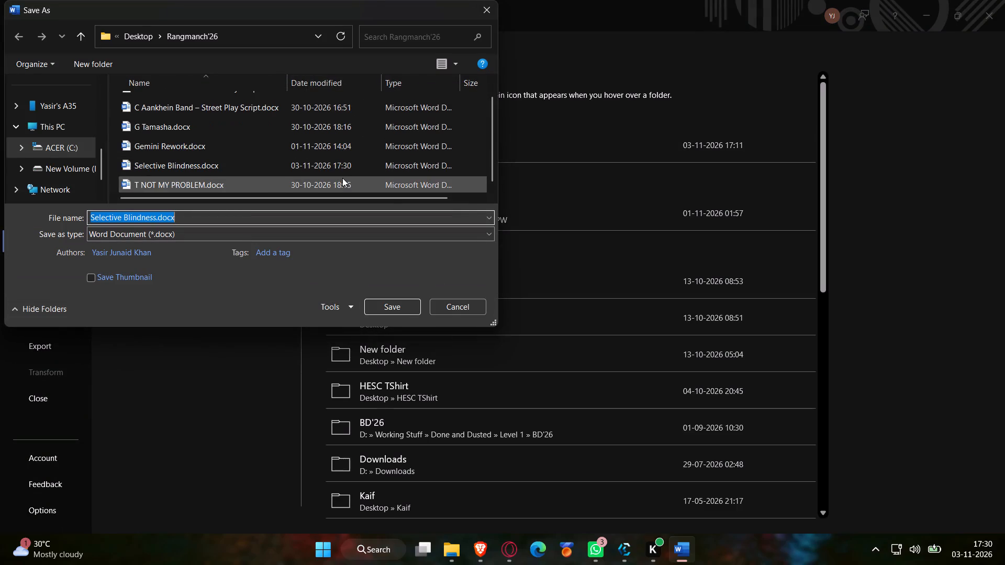
pyautogui.click(232, 231)
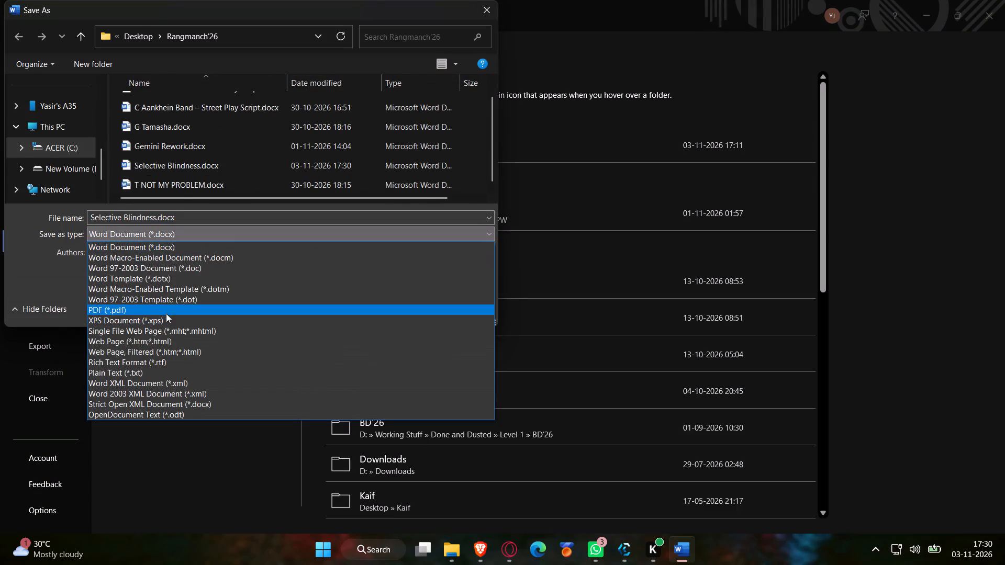
pyautogui.click(166, 310)
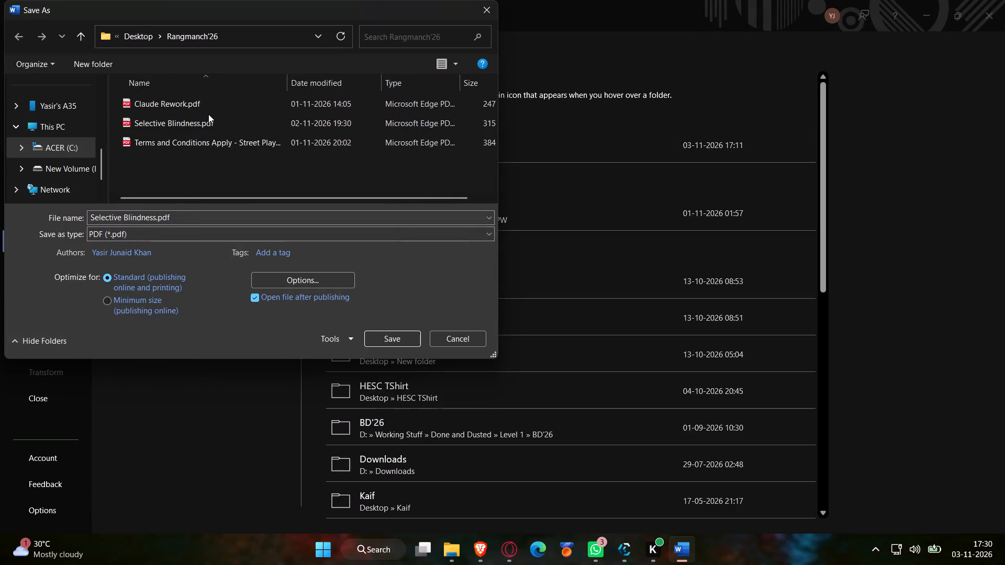
# Export the script over the existing Selective Blindness.pdf in the Rangmanch'26 folder, replacing that file.
pyautogui.doubleClick(206, 119)
pyautogui.click(490, 312)
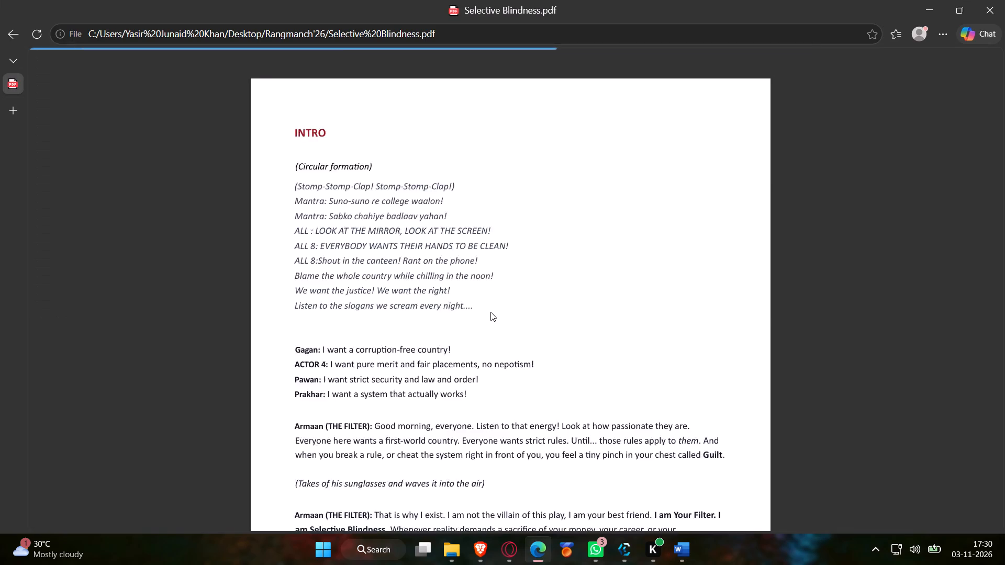
# Review the exported Selective Blindness.pdf in Edge from the INTRO to the last page, and close it.
pyautogui.scroll(-8, 489, 313)
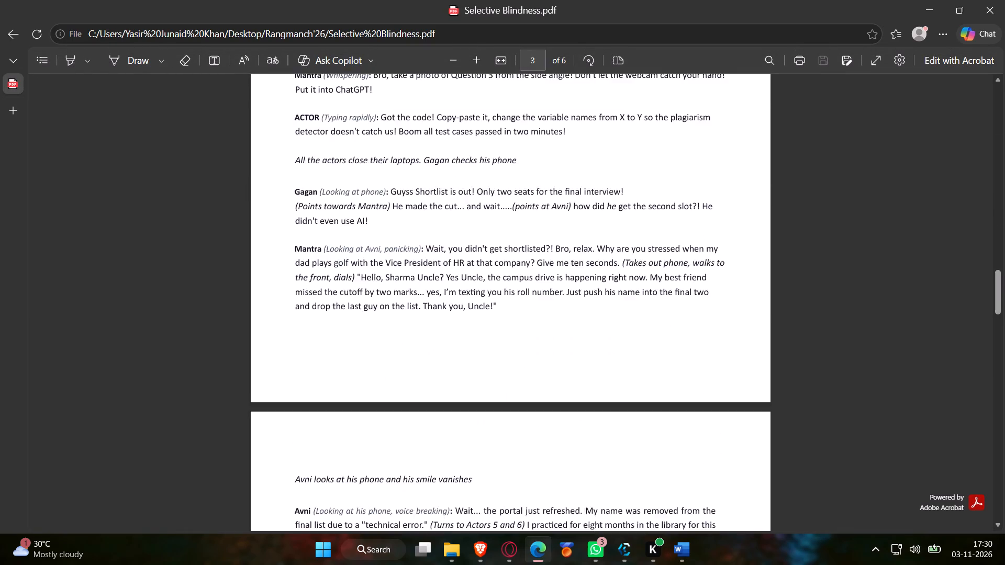
pyautogui.scroll(-20, 488, 313)
pyautogui.scroll(-20, 488, 313)
pyautogui.scroll(-5, 488, 313)
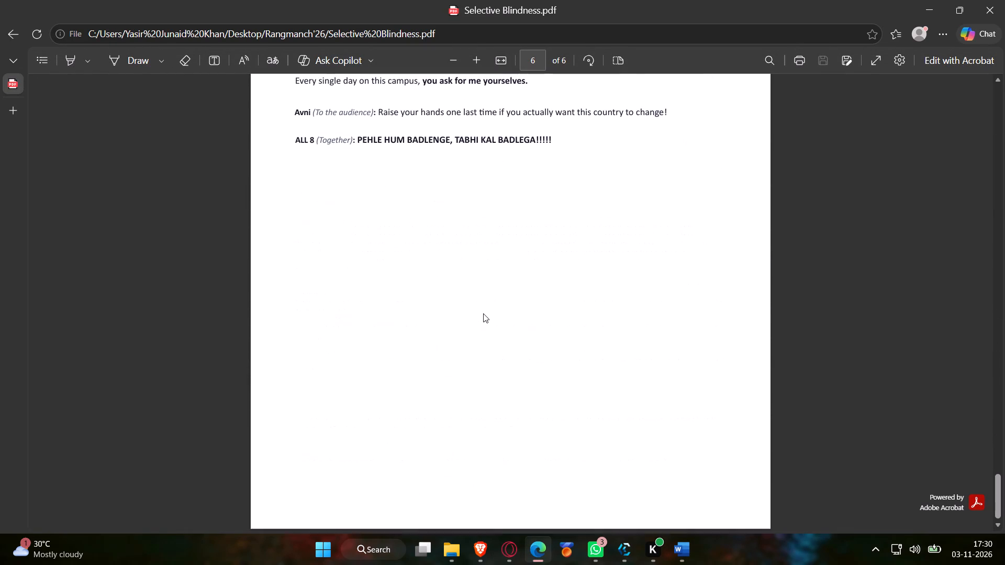
pyautogui.scroll(-3, 483, 313)
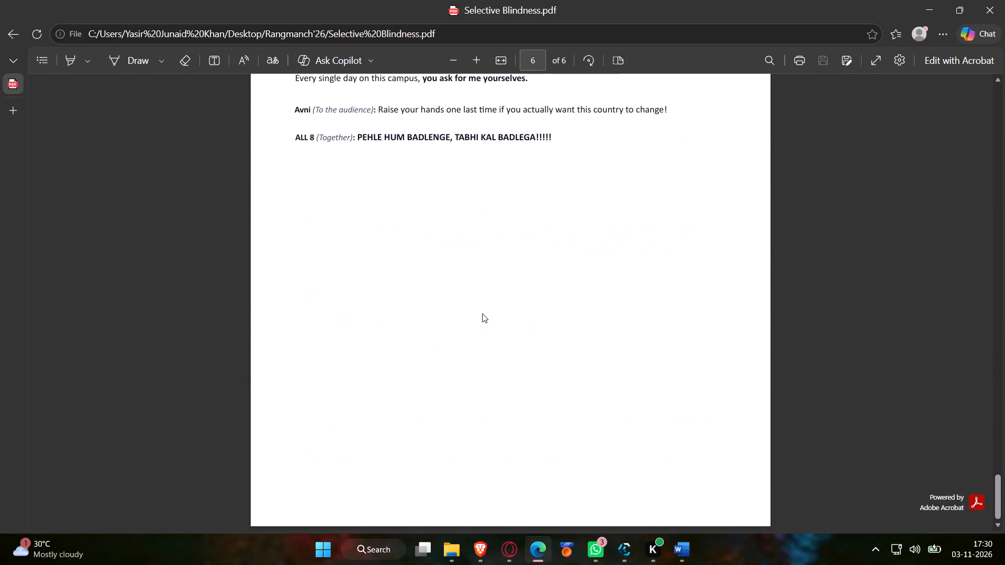
pyautogui.click(1004, 0)
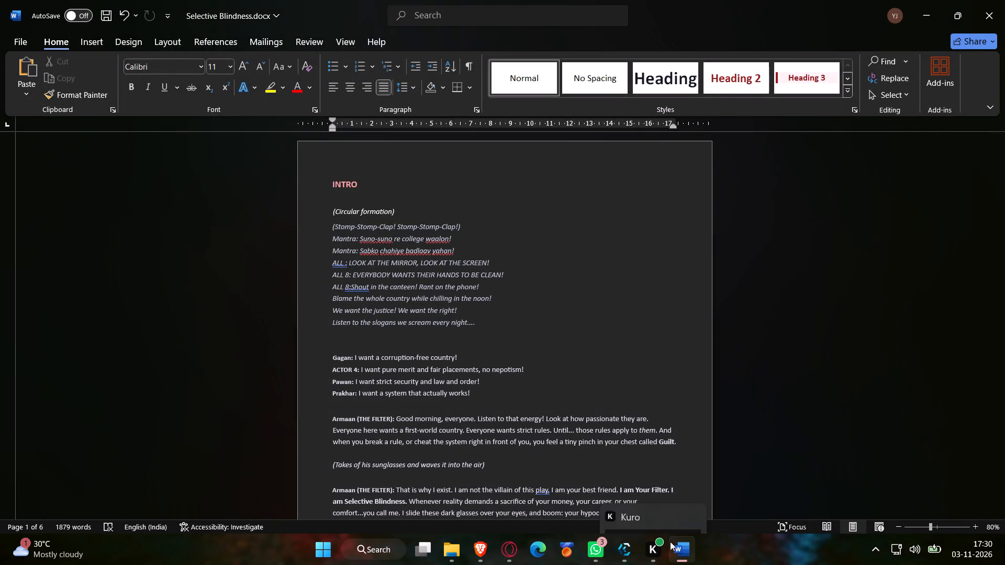
# Close the Selective Blindness document in Word, saving its changes to the Rangmanch'26 folder.
pyautogui.click(1004, 3)
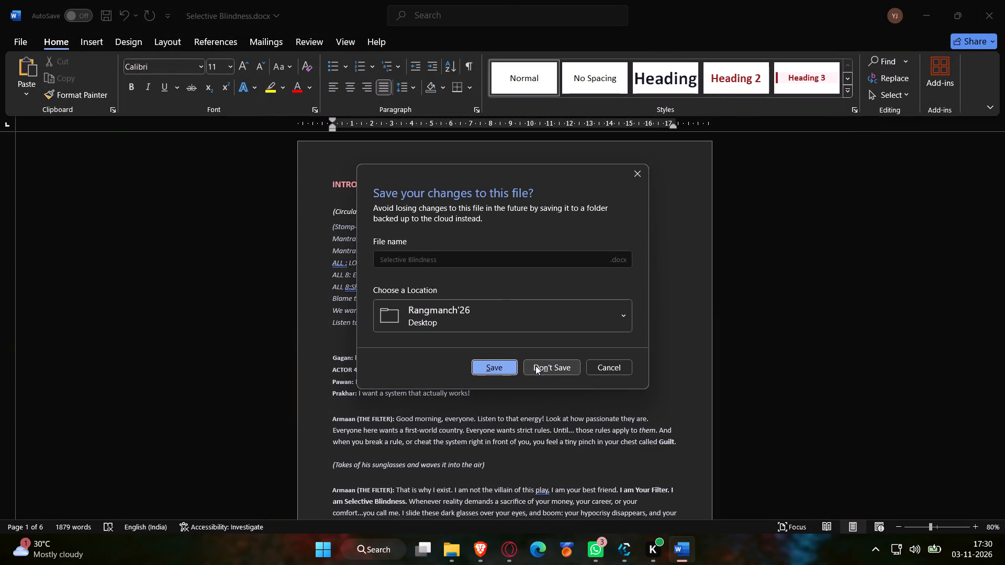
pyautogui.click(497, 367)
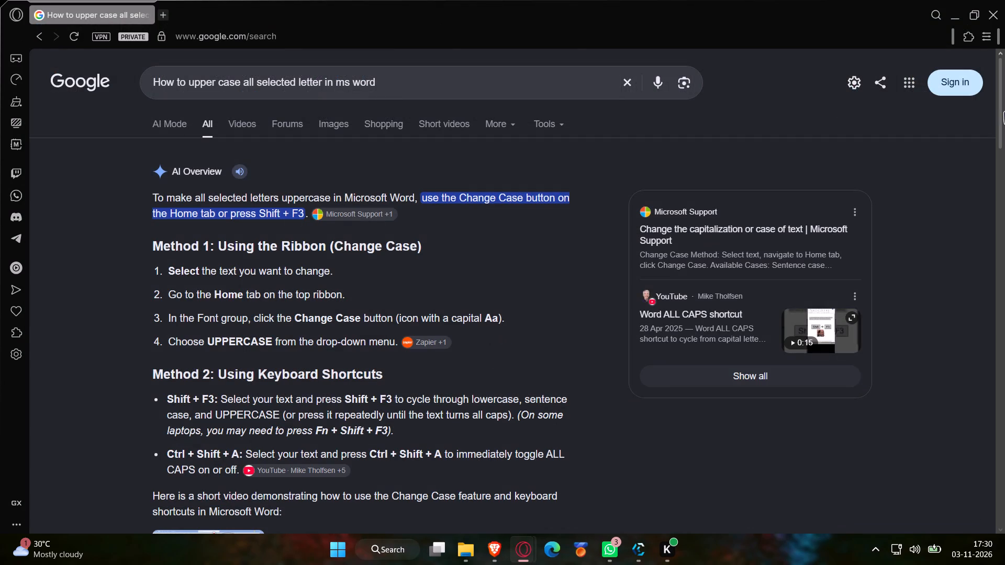
# In Opera GX, close the private Google search window and the Street Play Concept ChatGPT tab.
pyautogui.click(1004, 0)
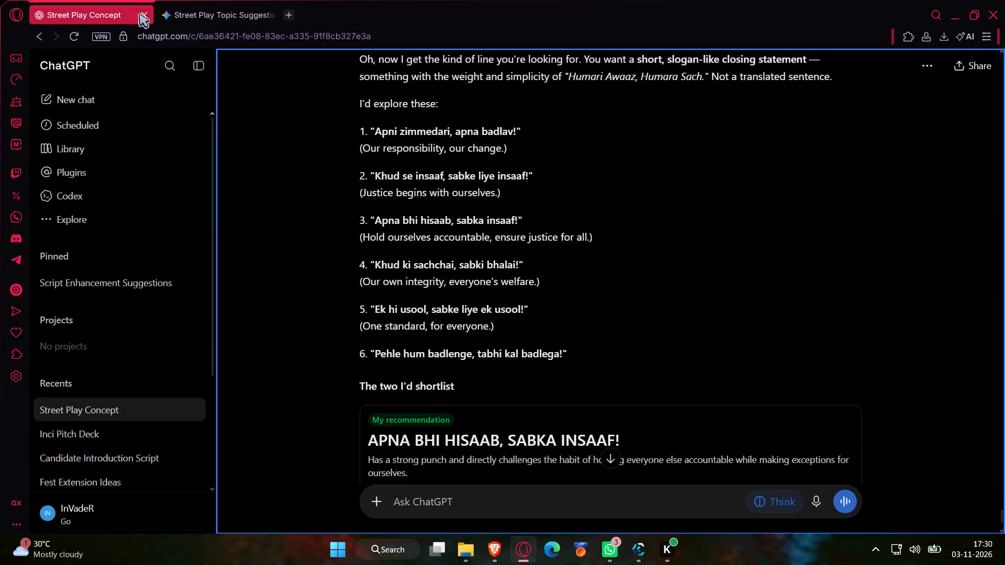
pyautogui.middleClick(120, 9)
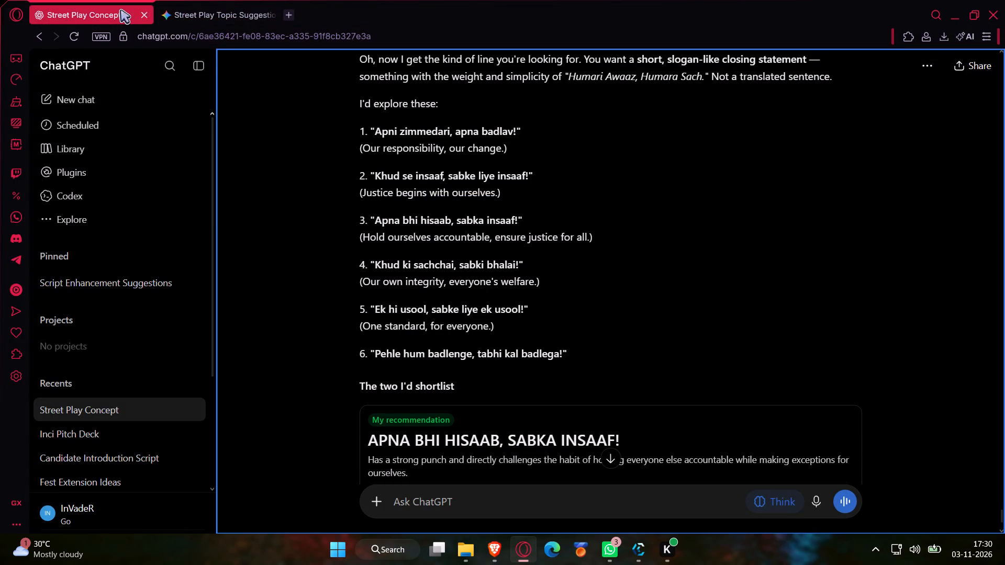
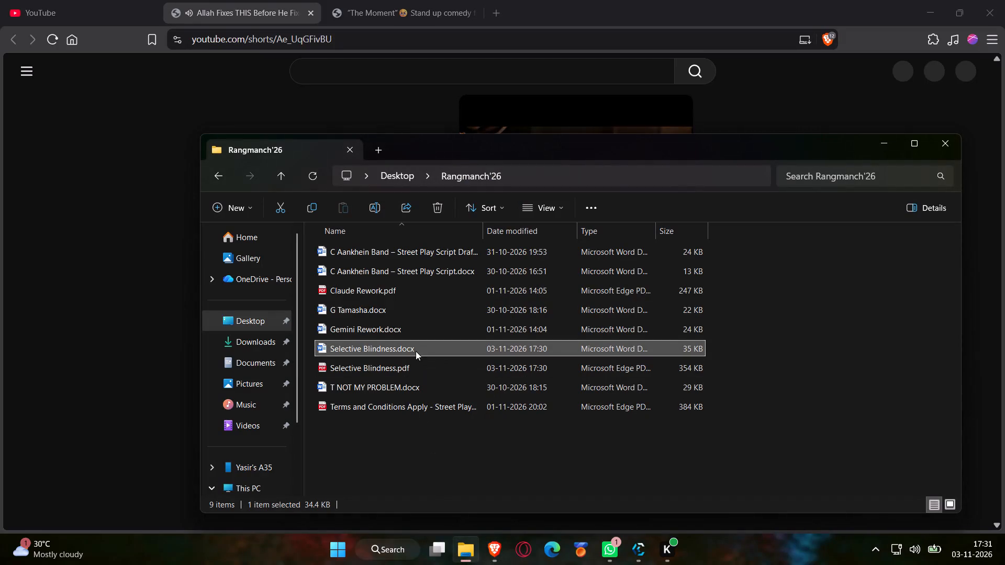
# Select the exported Selective Blindness.pdf in the Rangmanch'26 folder.
pyautogui.click(390, 359)
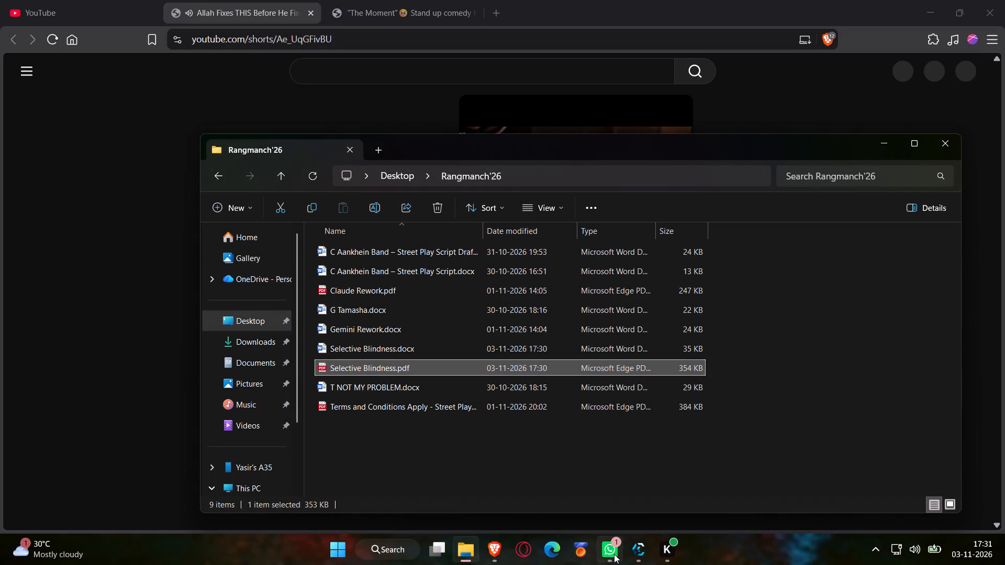
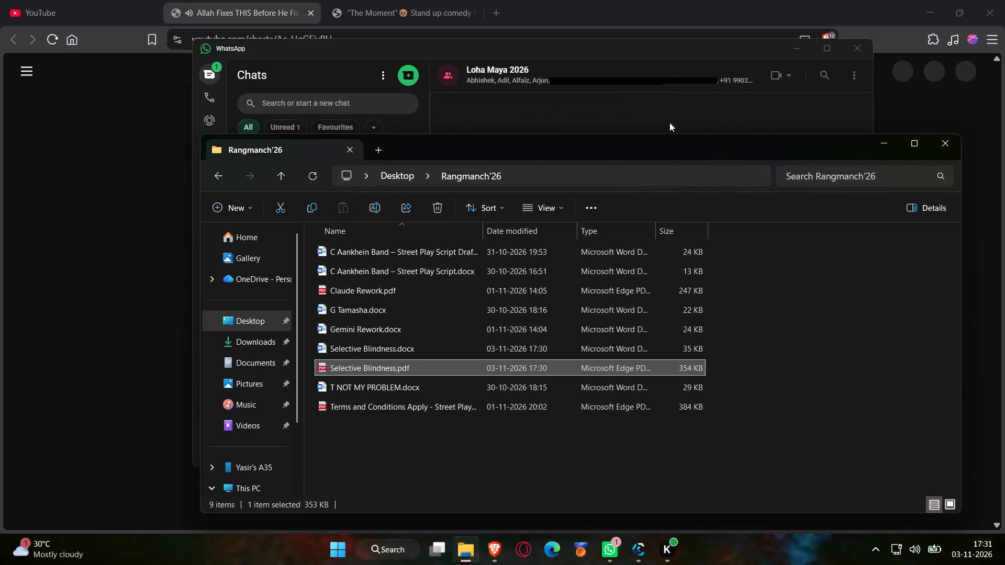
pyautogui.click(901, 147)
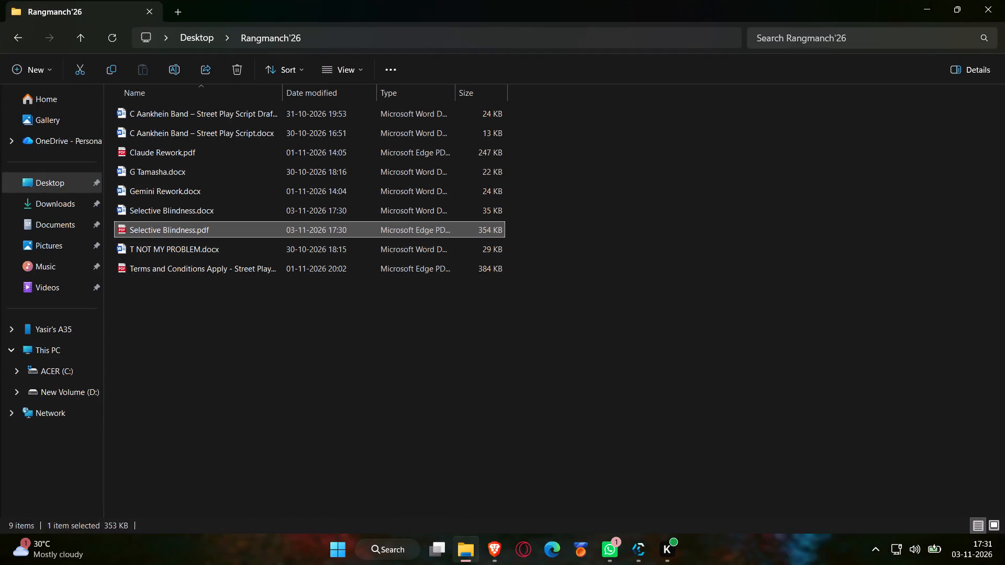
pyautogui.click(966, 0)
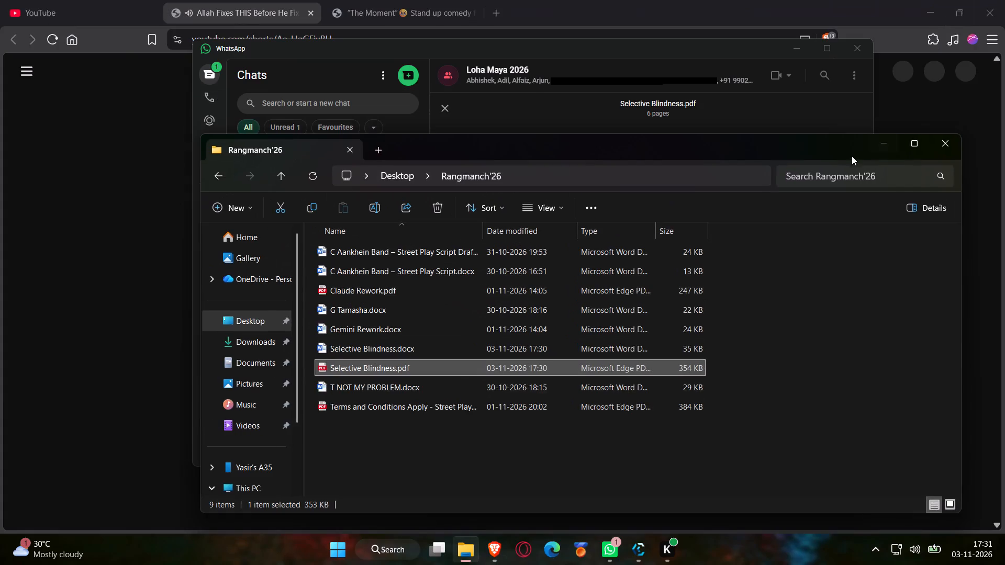